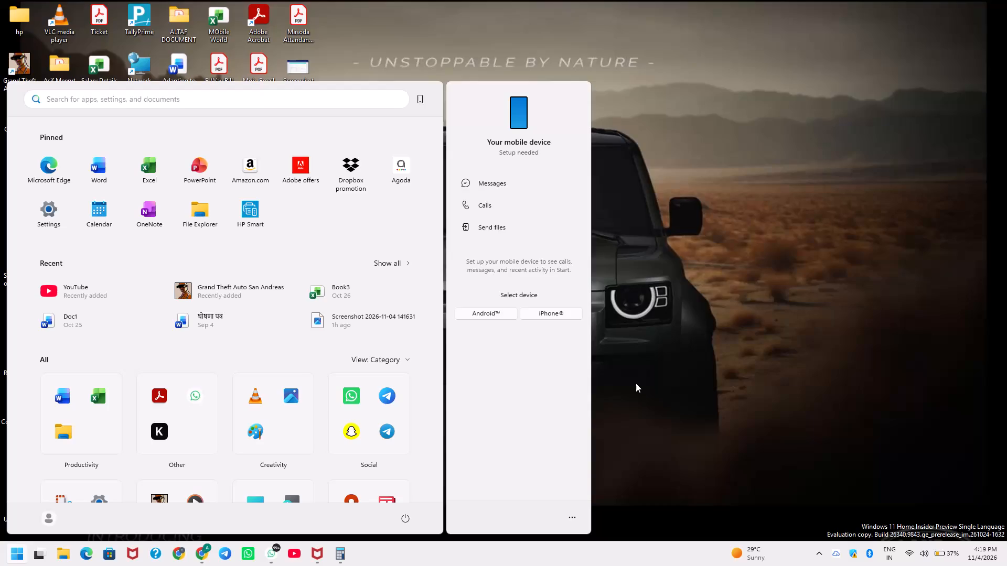
Dismiss the Start menu and open a new File Explorer window.
key(Escape)
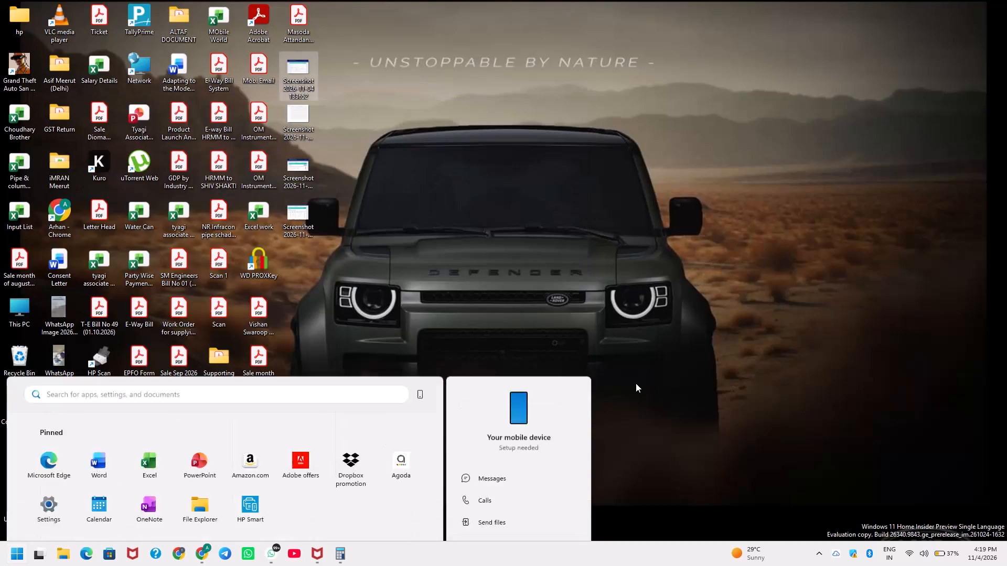
key(super+e)
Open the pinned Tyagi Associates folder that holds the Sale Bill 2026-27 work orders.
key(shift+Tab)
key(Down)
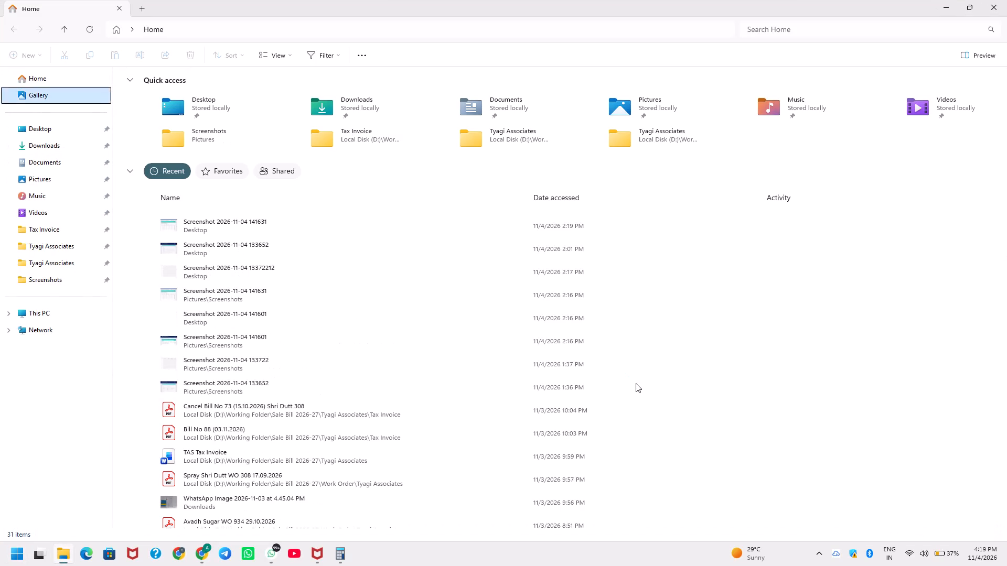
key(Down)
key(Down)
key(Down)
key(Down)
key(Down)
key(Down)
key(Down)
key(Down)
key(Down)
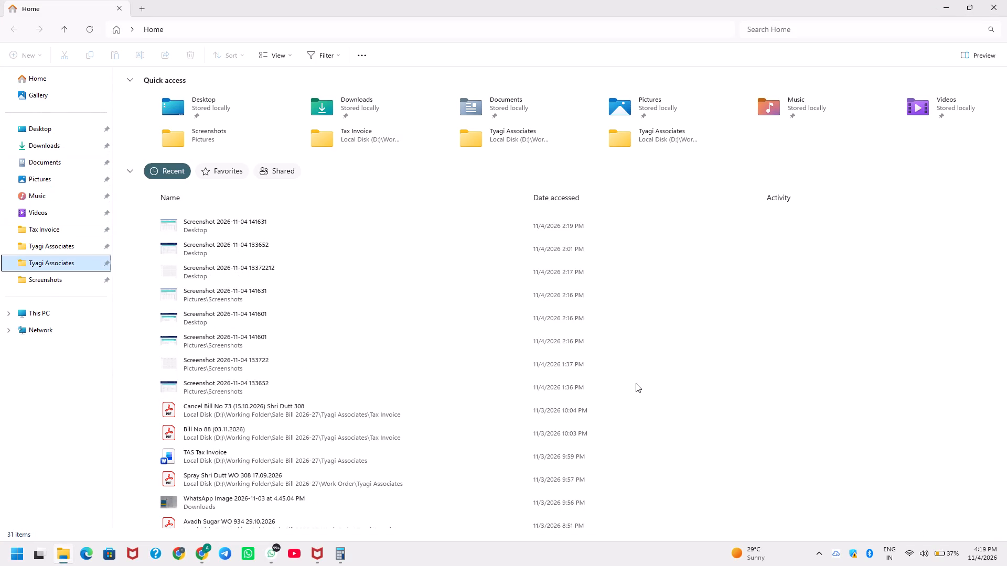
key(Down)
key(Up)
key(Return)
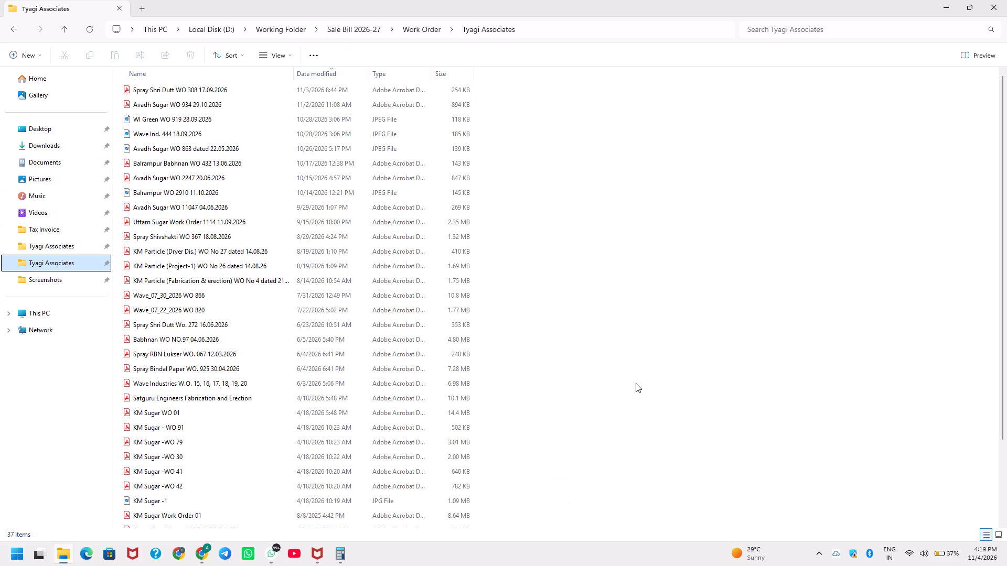
Open the Tyagi Associate folder inside Quotation & Work Order on Local Disk (E:).
click(38, 314)
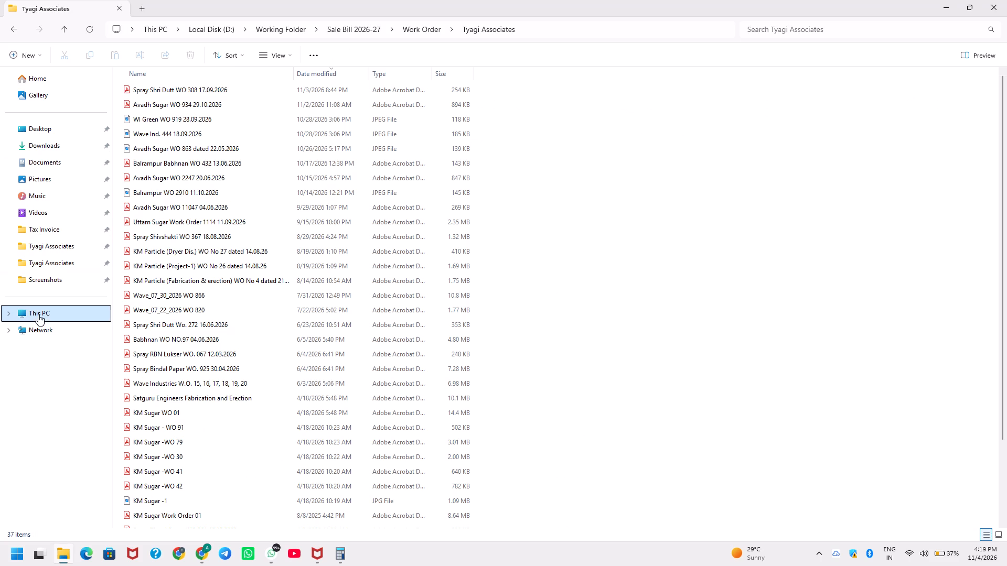
key(Tab)
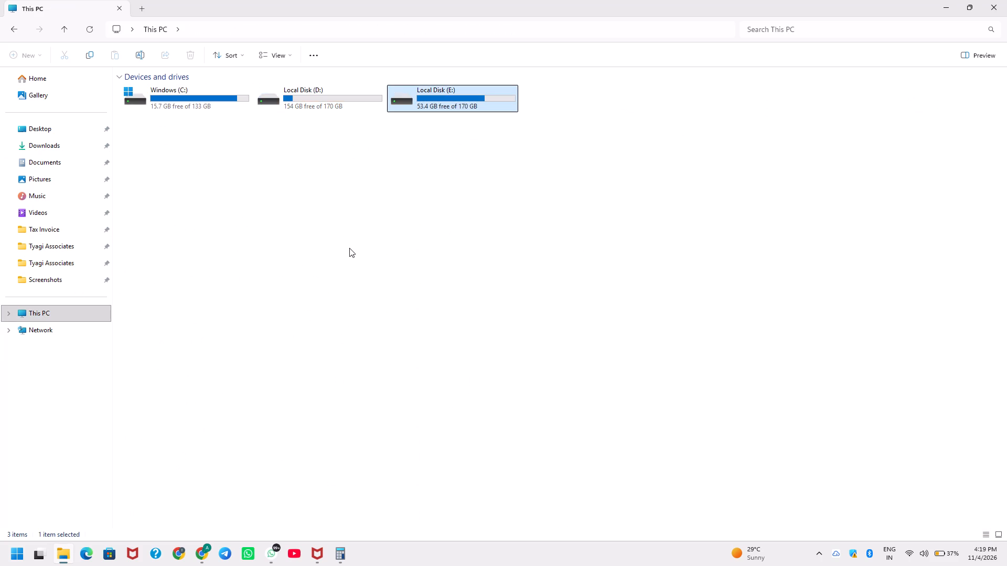
key(Right)
key(Return)
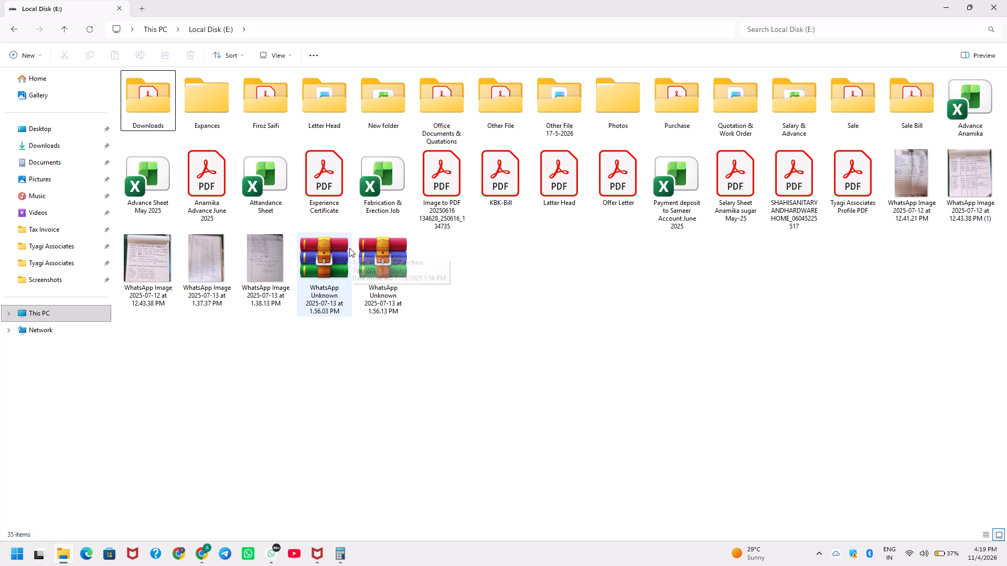
key(q)
key(Return)
key(Right)
key(Return)
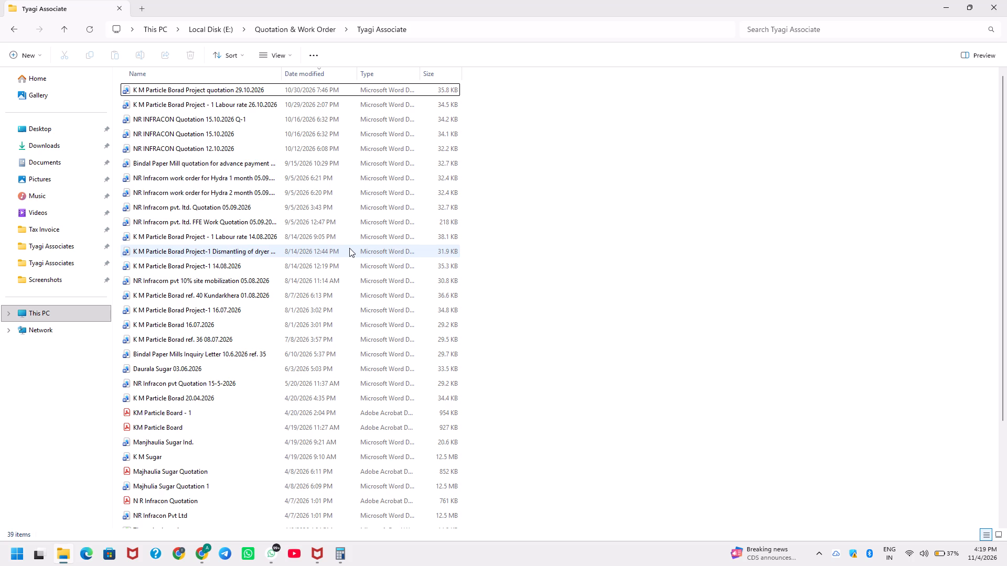
Duplicate the Word file K M Particle Borad Project quotation 29.10.2026 within the same folder.
click(531, 195)
key(Down)
key(Down)
key(Down)
key(Down)
key(Down)
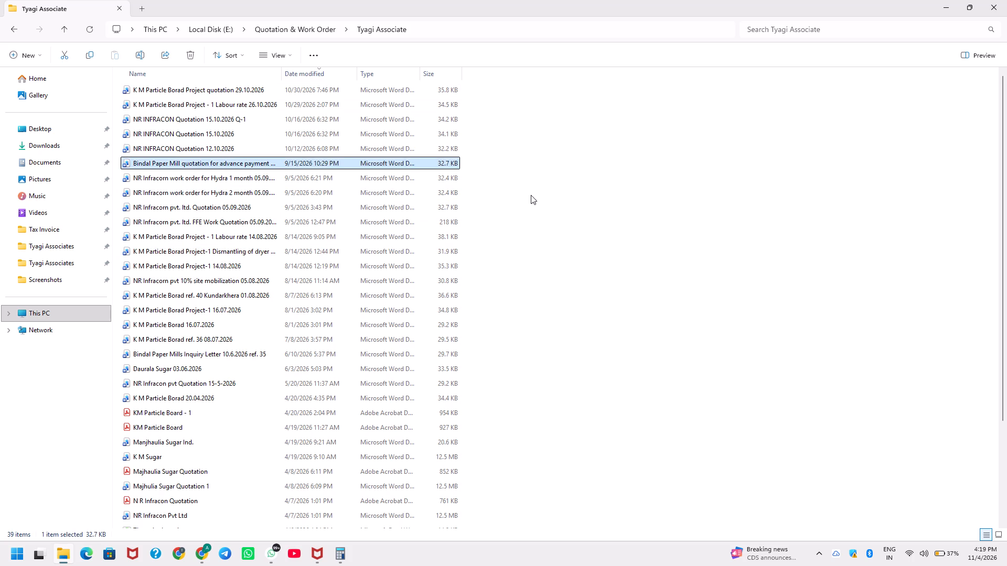
key(Up)
key(Up)
key(Up)
key(Up)
key(Up)
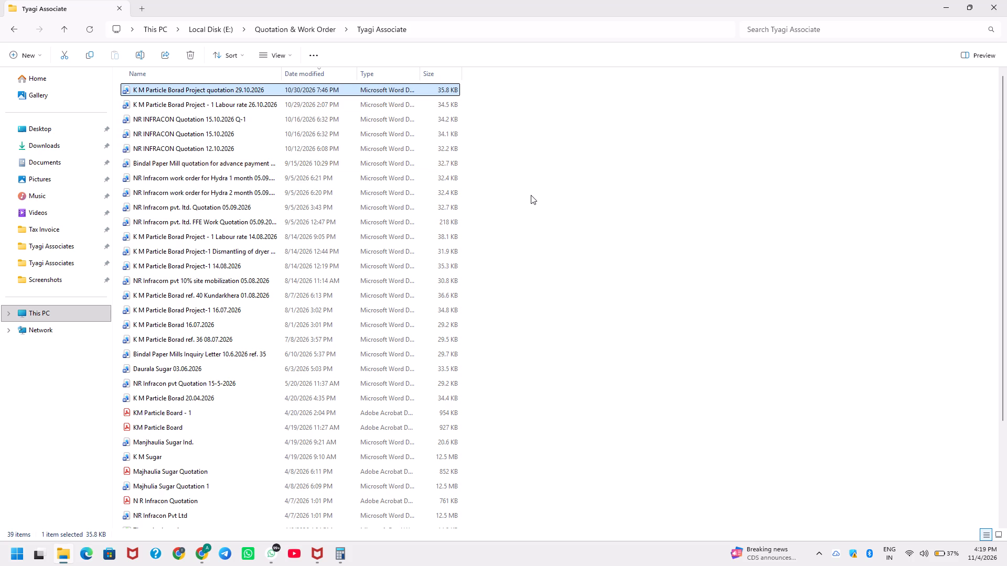
key(ctrl+c)
key(ctrl+v)
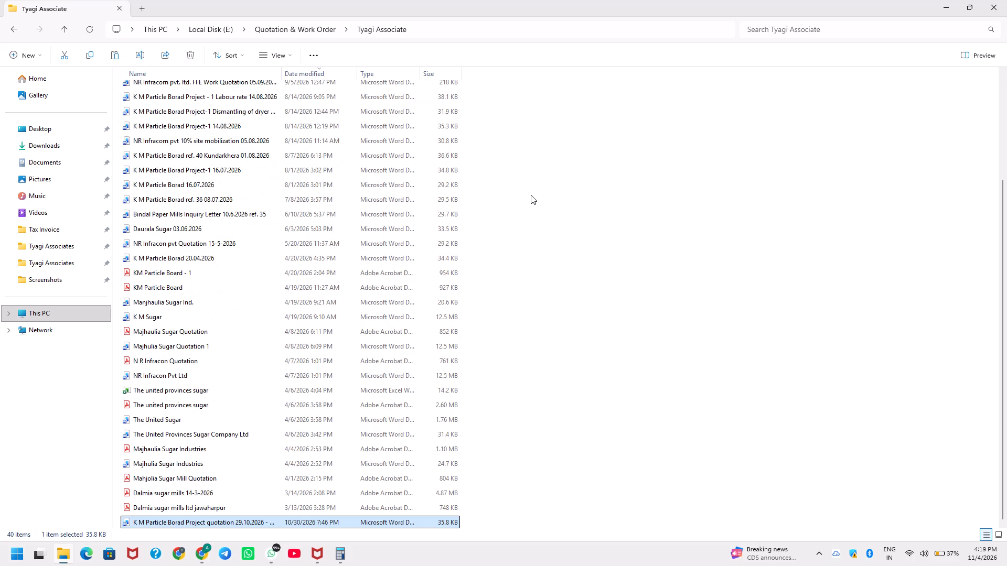
In the duplicate's file name, remove the "- Copy" suffix and change the date to 04.11.2026.
key(F2)
key(Right)
key(ctrl+shift+Left)
key(ctrl+shift+Left)
key(backslash)
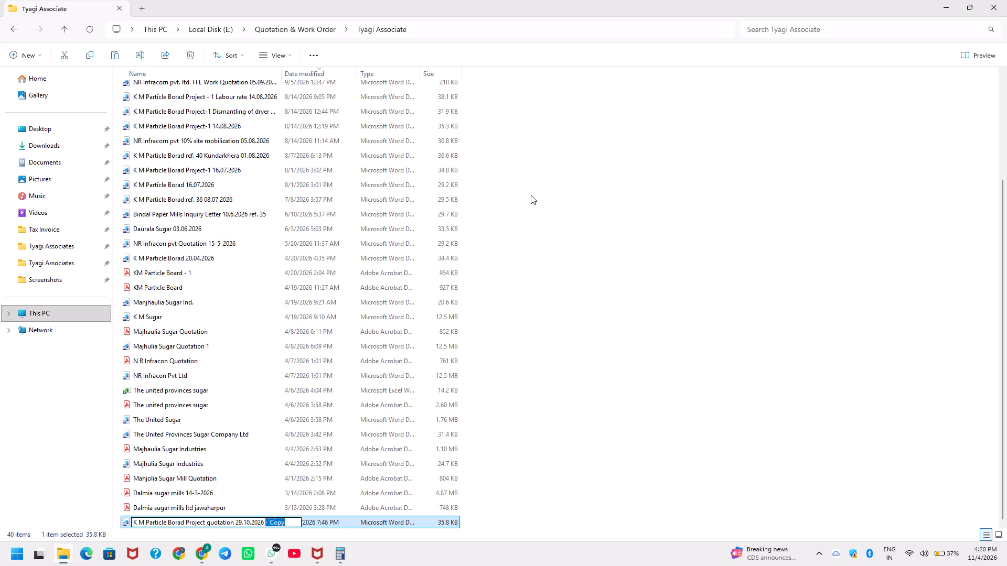
key(BackSpace)
key(BackSpace)
key(Left)
key(Left)
key(Left)
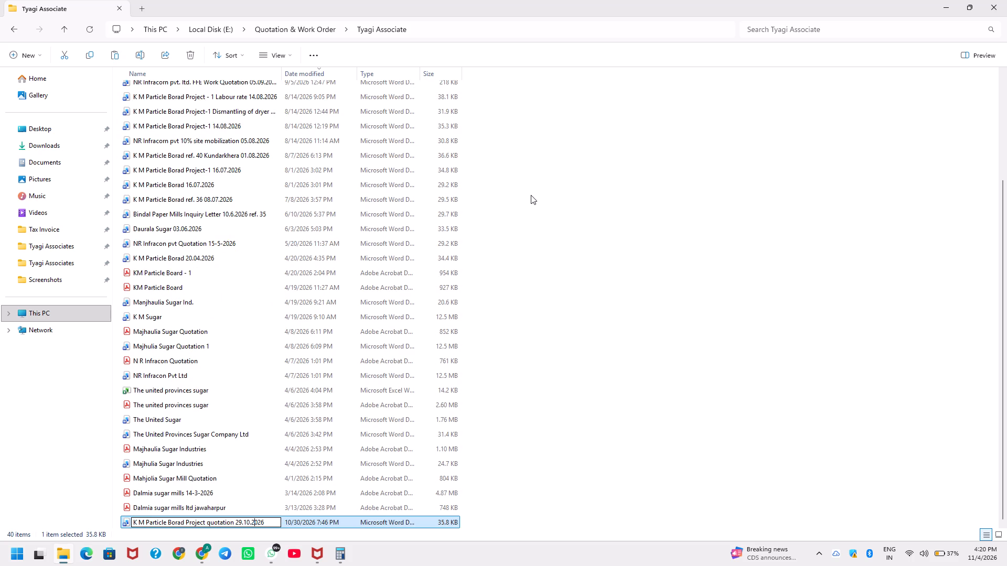
key(Left)
key(Left)
key(shift+Left)
key(1)
key(Left)
key(Left)
key(Left)
key(shift+Left)
key(shift+Left)
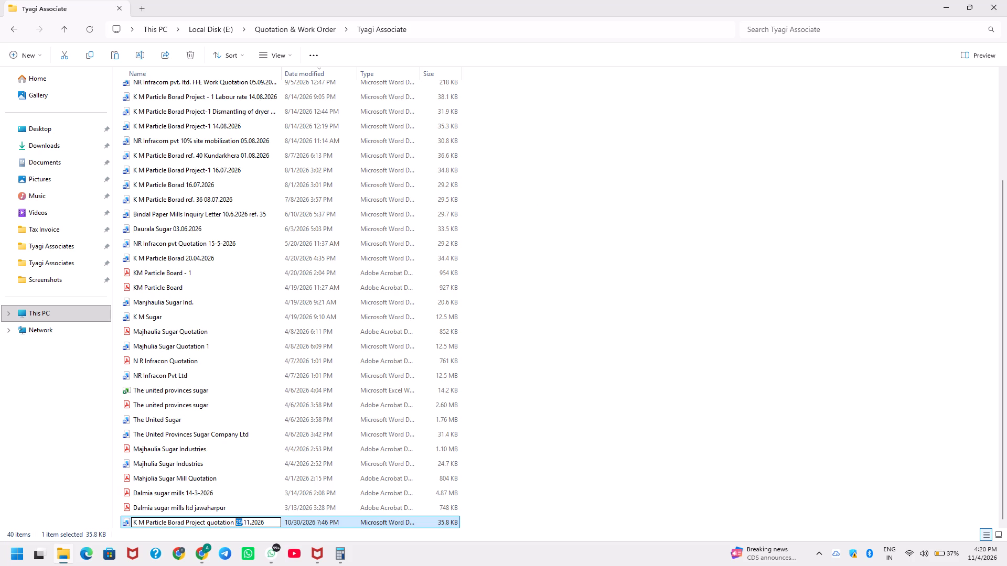
key(0)
key(4)
Replace "K M Particle Borad Project" in the file name with "Bindal paper Mills", giving Bindal paper Mills quotation 04.11.2026.
key(Left)
key(Left)
key(Left)
key(Left)
key(Right)
key(ctrl+Left)
key(ctrl+Left)
key(ctrl+Right)
key(Left)
key(ctrl+shift+Left)
key(ctrl+shift+Left)
key(ctrl+shift+Left)
key(ctrl+shift+Left)
key(ctrl+shift+Left)
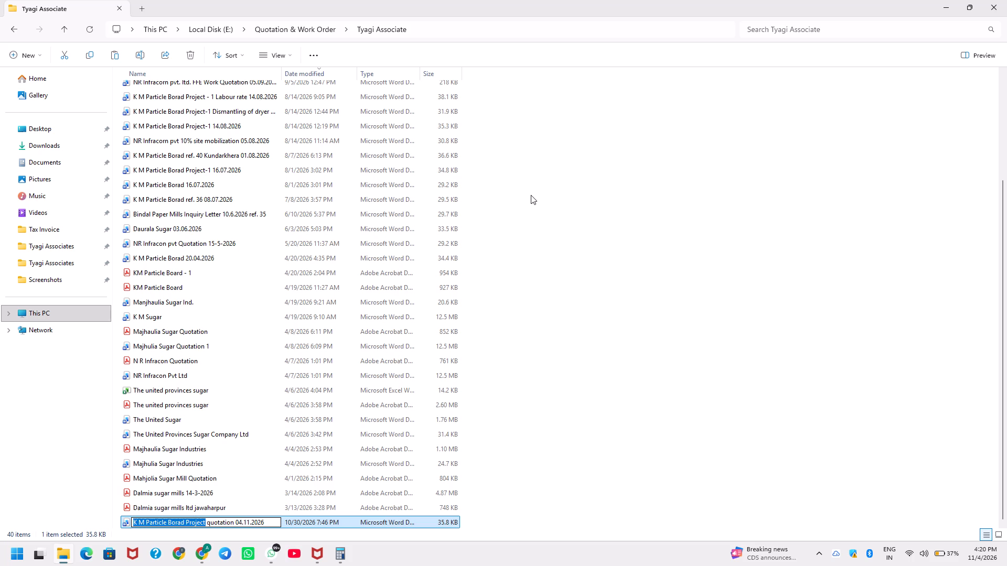
text(Bindal paper Mills)
key(Return)
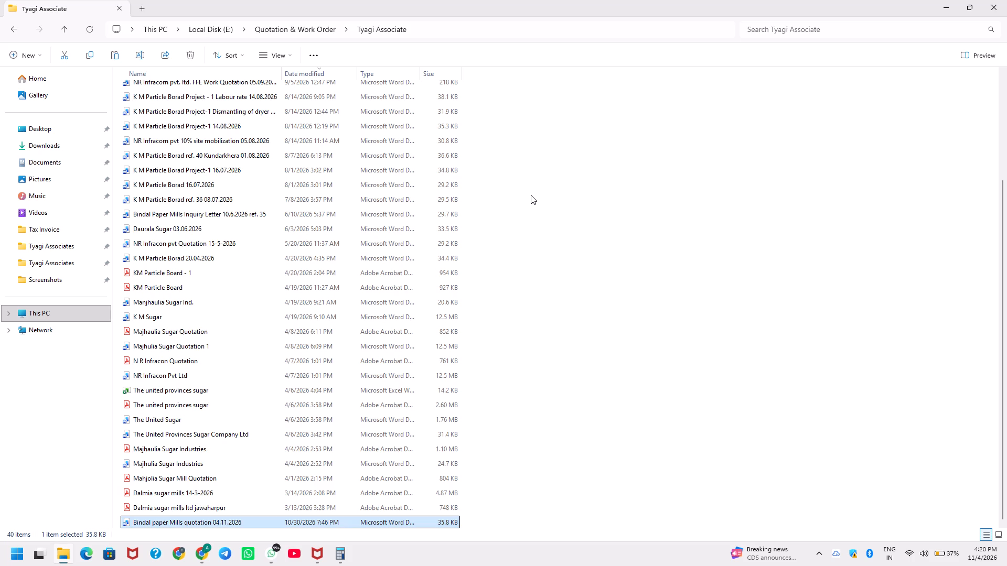
Open the Bindal paper Mills quotation 04.11.2026 document.
key(Return)
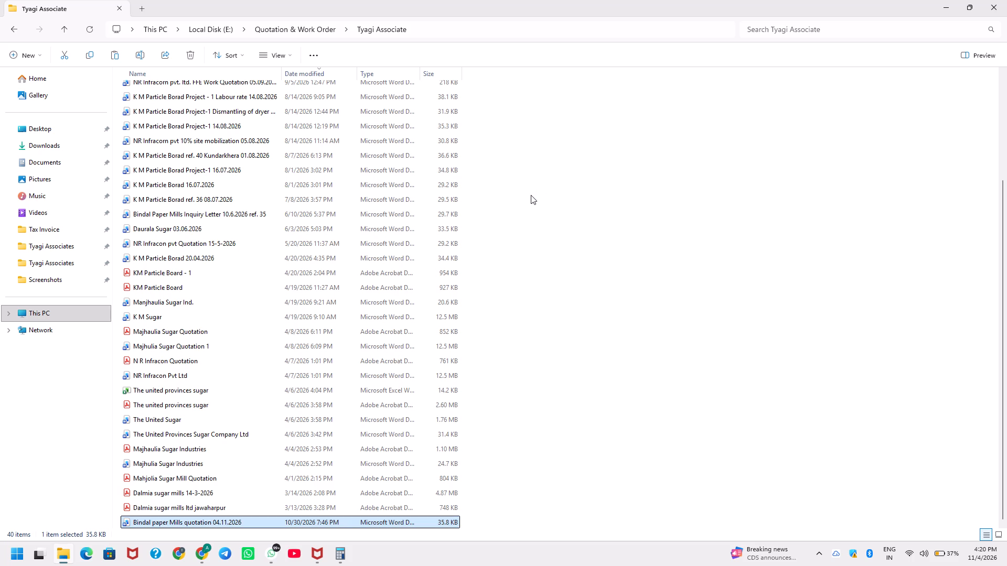
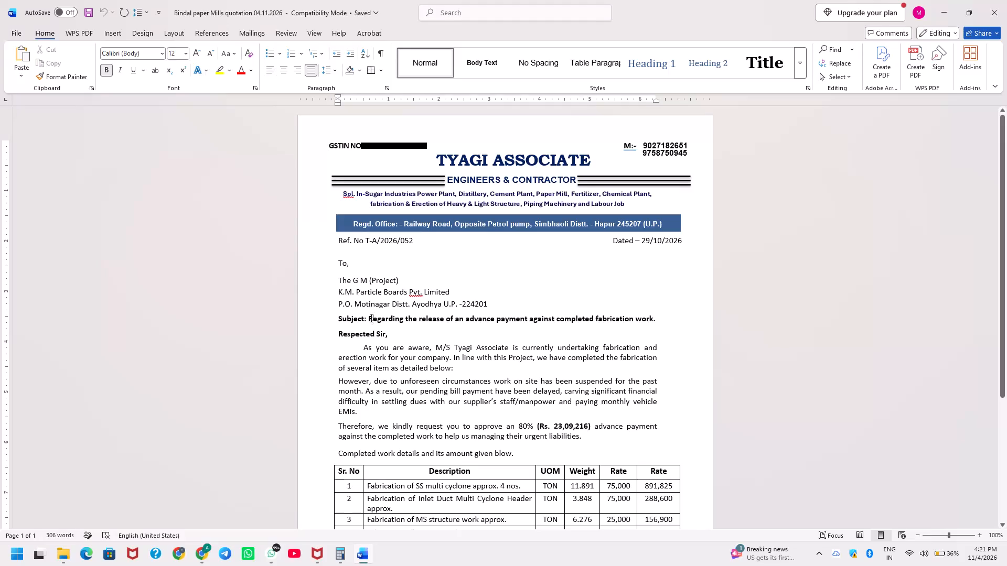
Replace the subject text, salutation, body and work-details table with the copied ₹15 Lakhs advance payment request, keeping the closing lines.
key(shift+Down)
key(shift+Down)
key(shift+Down)
key(shift+Down)
key(shift+Down)
key(shift+Down)
key(shift+Down)
key(shift+Down)
key(shift+Down)
key(shift+Down)
key(shift+Down)
key(shift+Down)
key(shift+Down)
key(shift+Down)
key(shift+Down)
key(shift+Down)
key(shift+Down)
key(shift+Down)
key(shift+Down)
key(shift+Down)
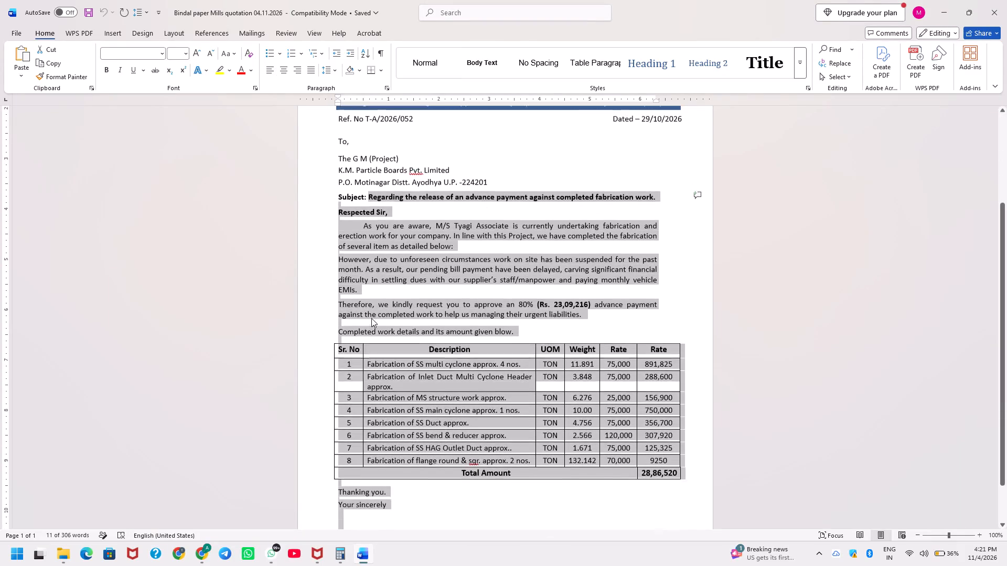
key(shift+Up)
key(shift+Up)
key(shift+Up)
key(shift+Up)
key(shift+Up)
key(shift+Up)
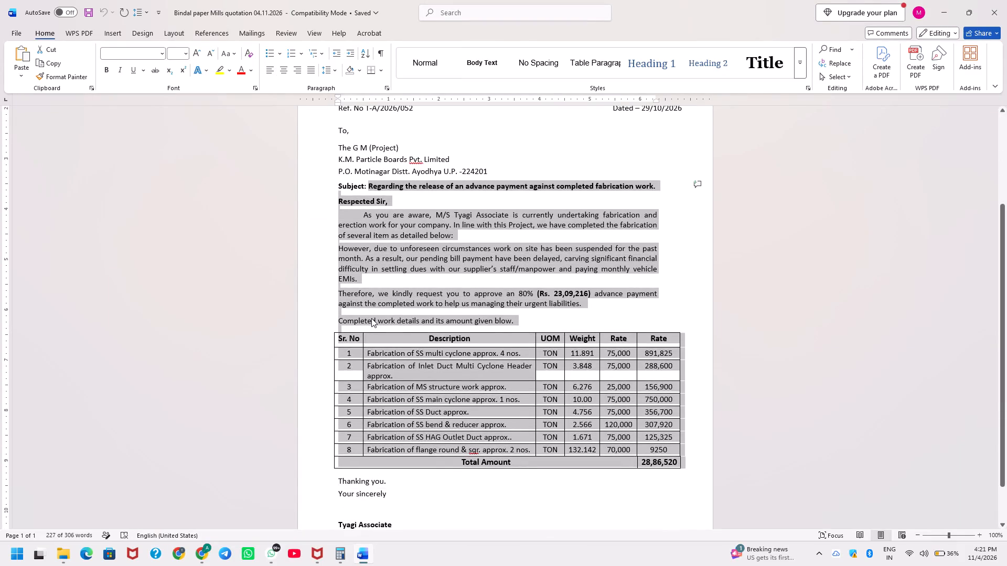
key(ctrl+v)
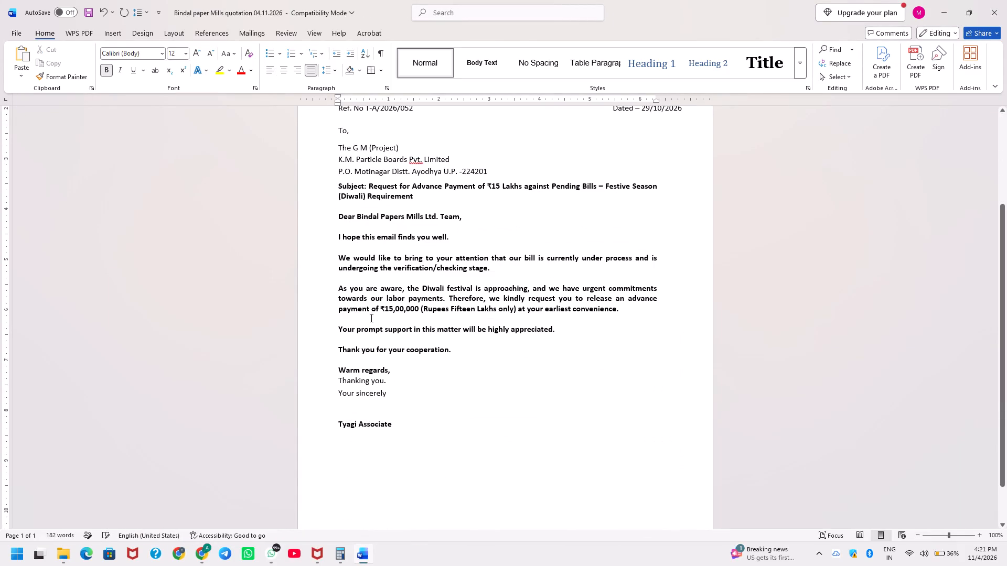
Remove bold from the pasted letter text, from "Dear Bindal Papers Mills Ltd. Team," through "Warm regards,".
key(Up)
key(Up)
key(Down)
key(Down)
key(shift+Up)
key(shift+Up)
key(shift+Up)
key(shift+Up)
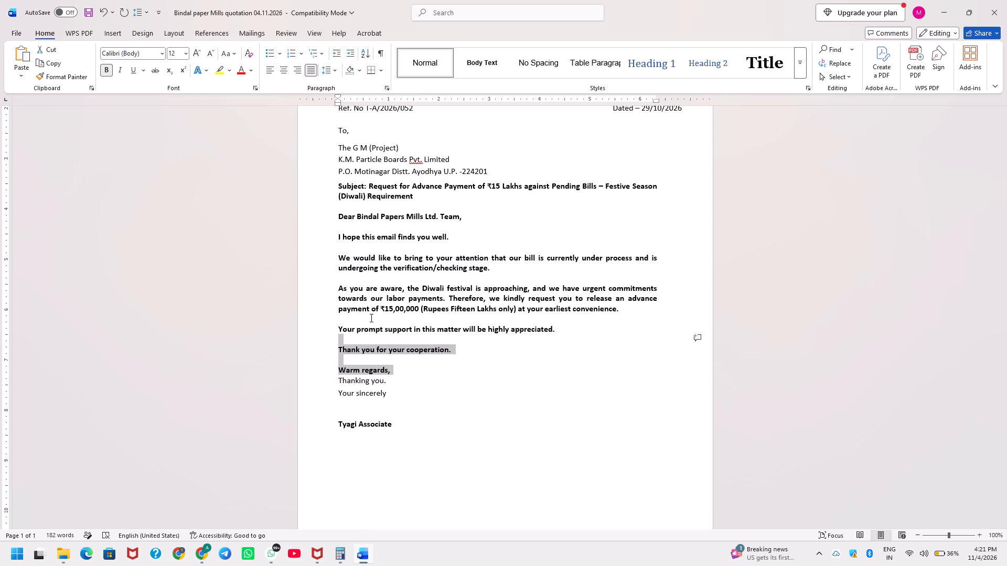
key(shift+Up)
key(shift+Up)
key(shift+Up)
key(shift+Up)
key(shift+Up)
key(shift+Up)
key(shift+Up)
key(shift+Up)
key(shift+Up)
key(shift+Up)
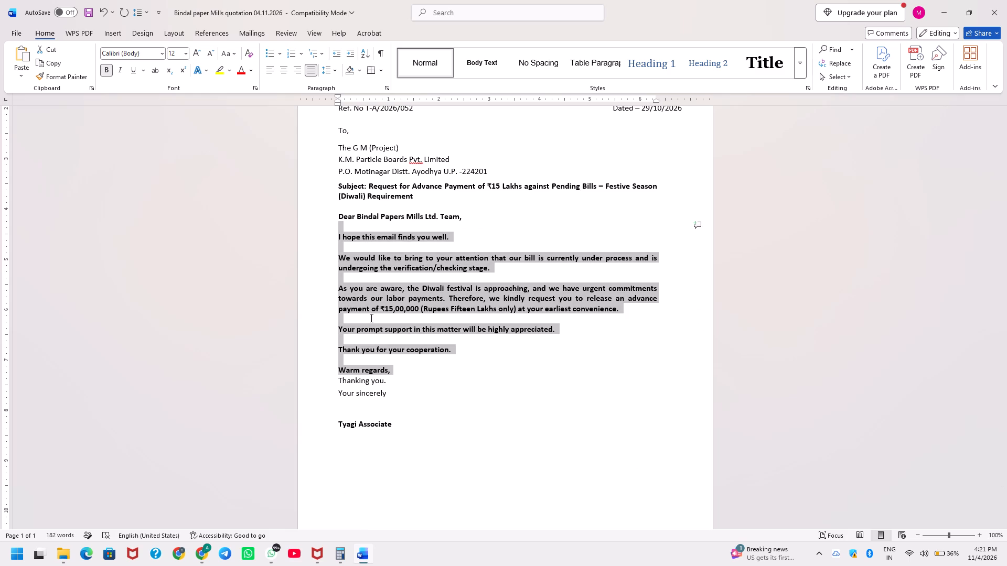
key(shift+Up)
key(ctrl+shift+Left)
key(ctrl+shift+Left)
key(ctrl+shift+Left)
key(ctrl+b)
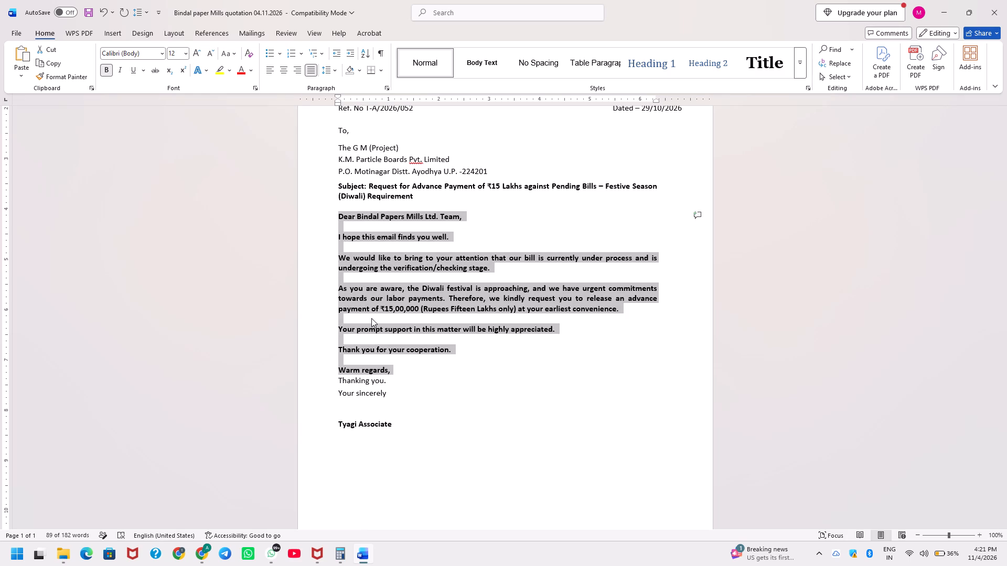
Delete the "Warm regards," line above "Thanking you.".
key(Right)
key(Up)
key(Up)
key(Up)
key(Down)
key(Down)
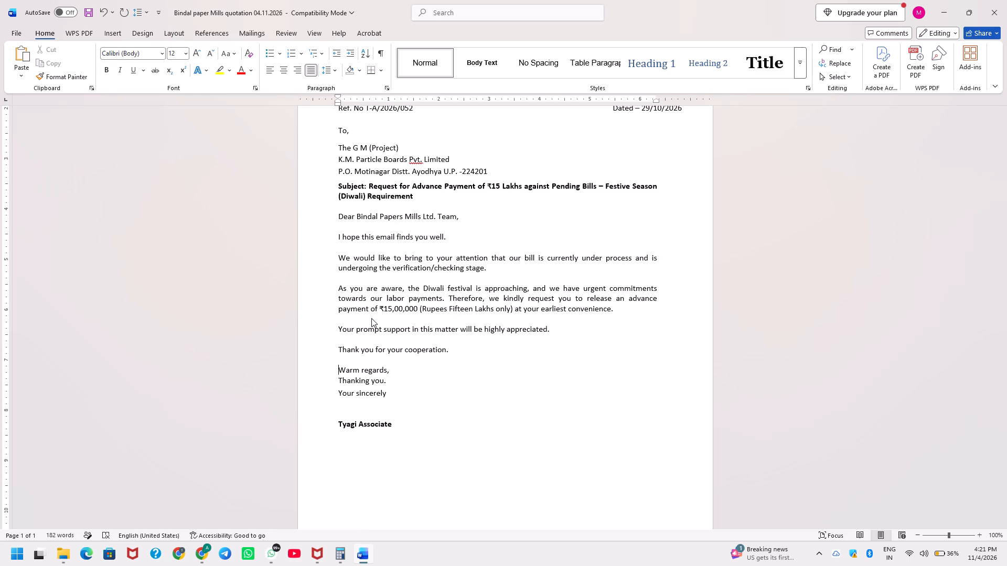
key(ctrl+shift+Right)
key(ctrl+shift+Right)
key(ctrl+shift+Right)
key(BackSpace)
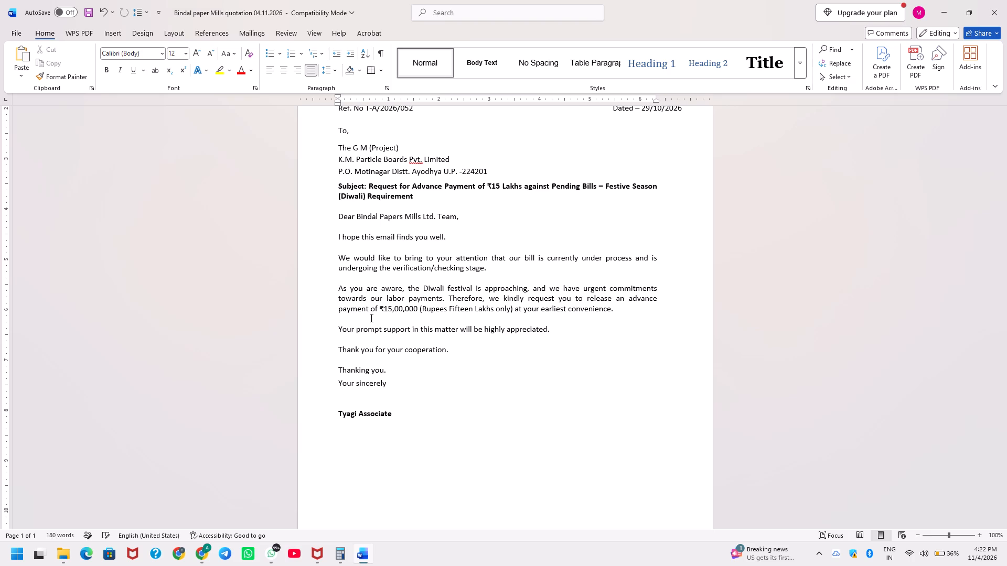
Replace the salutation "Dear Bindal Papers Mills Ltd. Team," with "Respected Sir,".
key(Up)
key(Up)
key(Up)
key(Up)
key(Up)
key(Up)
key(Up)
key(Up)
key(Up)
key(Up)
key(Up)
key(Up)
key(Up)
key(Up)
key(Up)
key(Right)
key(Left)
key(ctrl+shift+Right)
key(ctrl+shift+Right)
key(ctrl+shift+Right)
key(ctrl+shift+Right)
key(ctrl+shift+Right)
key(ctrl+shift+Right)
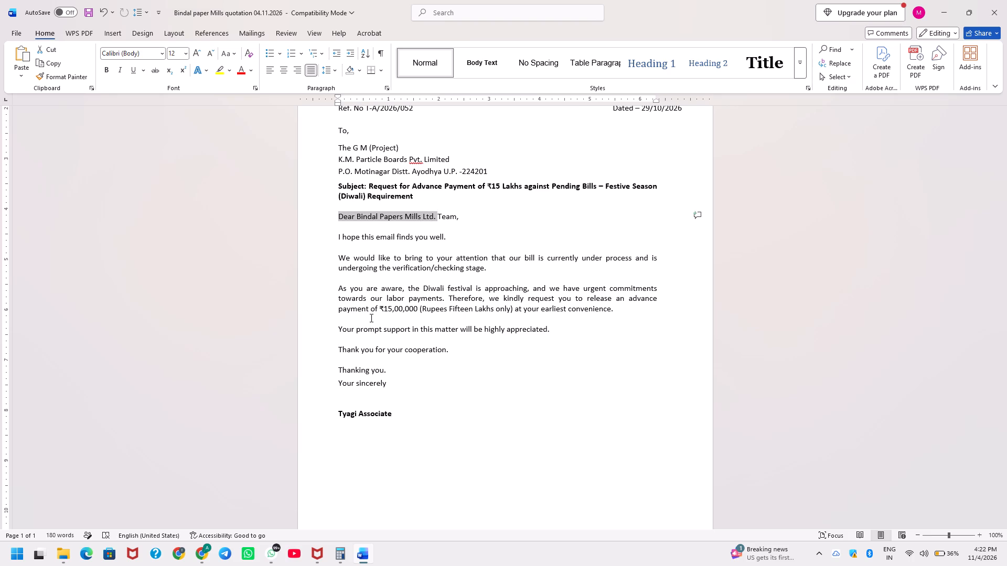
key(ctrl+shift+Right)
key(ctrl+shift+Right)
key(ctrl+shift+Left)
text(Respected Sir,)
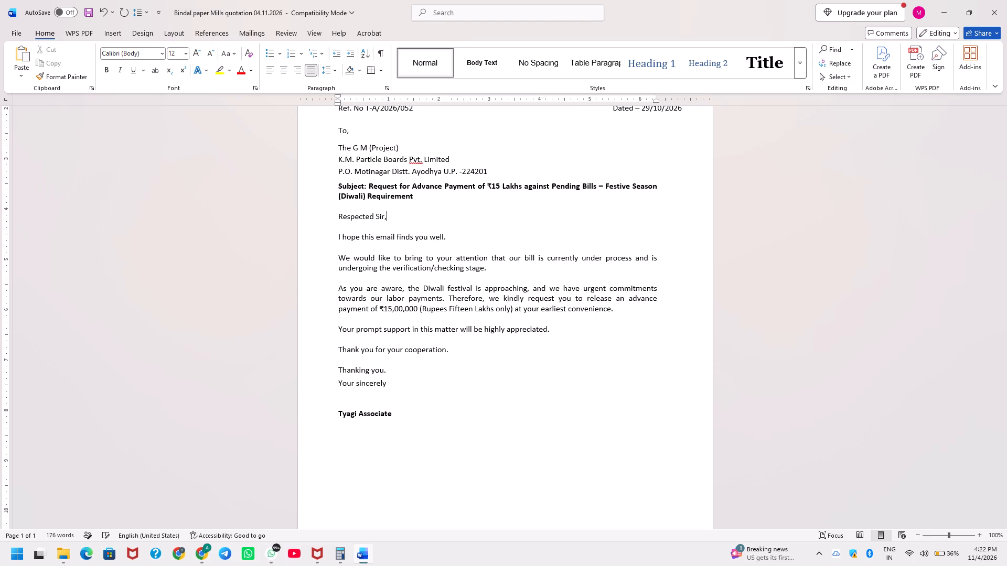
Save the Bindal paper Mills quotation.
key(Up)
key(Up)
key(Up)
key(ctrl+s)
Select the three-line recipient block for K.M. Particle Boards, from "The G M (Project)" to the end of the address.
key(Up)
key(Up)
key(ctrl+Right)
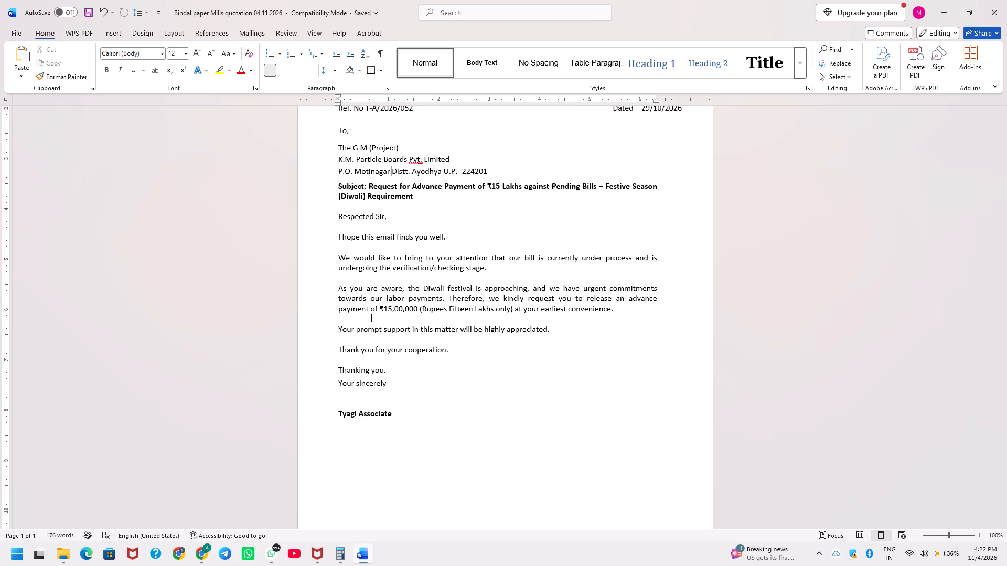
key(ctrl+Right)
key(ctrl+Right)
key(ctrl+Right)
key(ctrl+Right)
key(ctrl+Right)
key(ctrl+Right)
key(ctrl+Right)
key(ctrl+Right)
key(ctrl+Right)
key(ctrl+Right)
key(ctrl+Left)
key(shift+Up)
key(shift+Up)
key(shift+Up)
key(shift+Right)
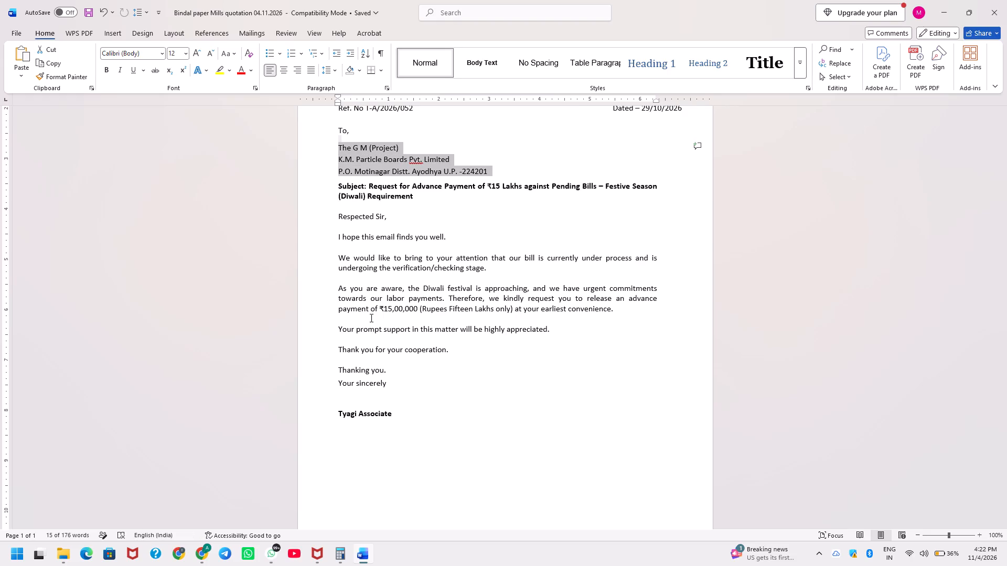
Open the Bindal Paper Mill quotation for advance payment 15.09.2026 from the Tyagi Associate folder in File Explorer.
key(alt+Tab)
key(alt+Tab)
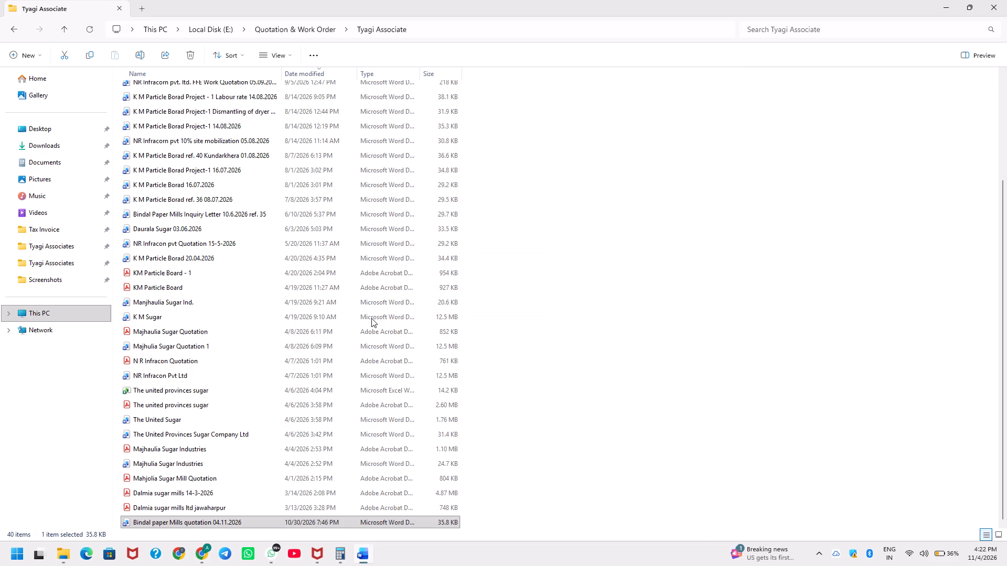
key(Home)
key(Down)
key(Down)
key(Down)
key(Down)
key(Down)
key(Down)
key(Down)
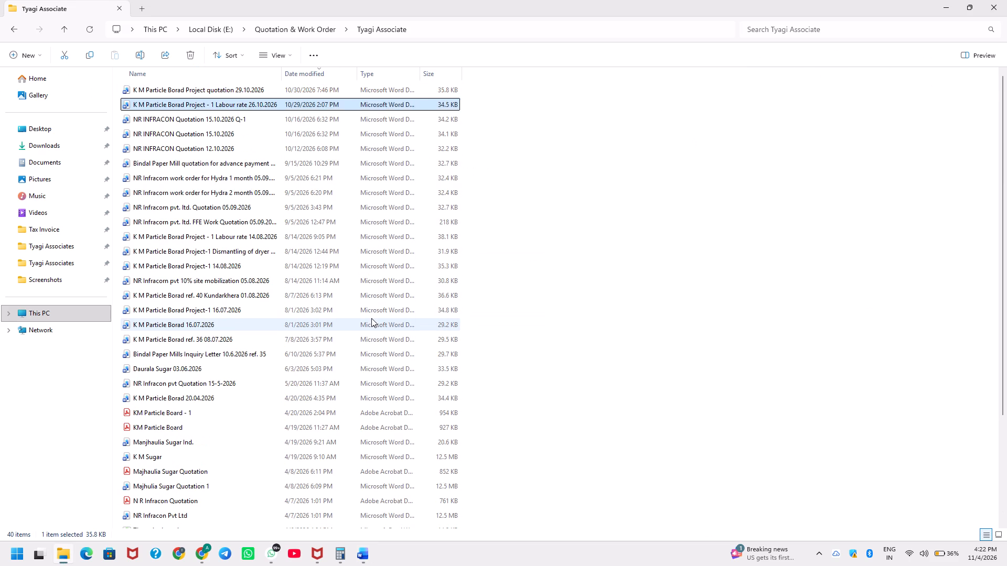
key(Up)
key(Up)
key(Return)
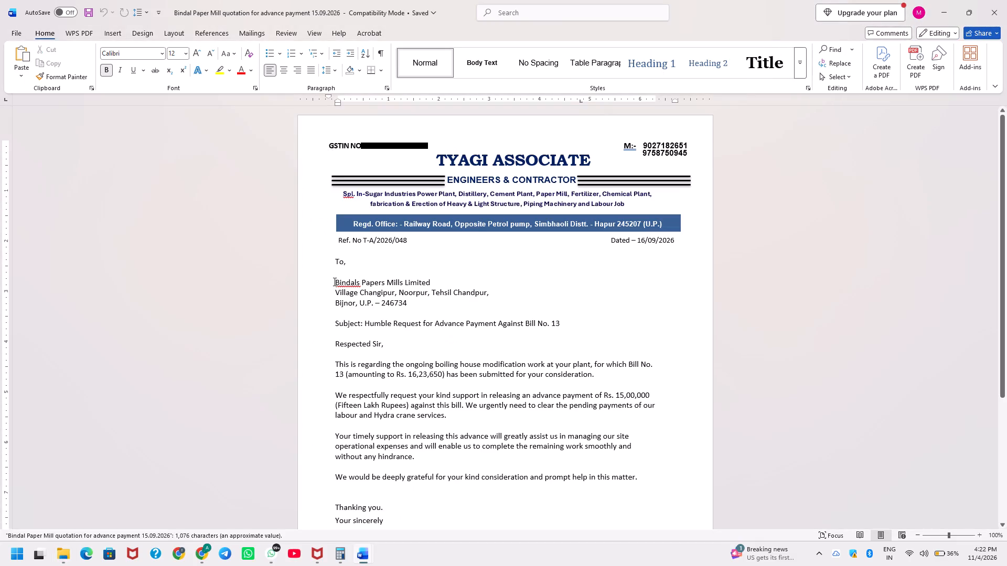
Copy the Bindals Papers Mills Limited recipient block, paste it over the selected block in the 04.11.2026 quotation, and add a line break after it.
drag(335, 281, 405, 302)
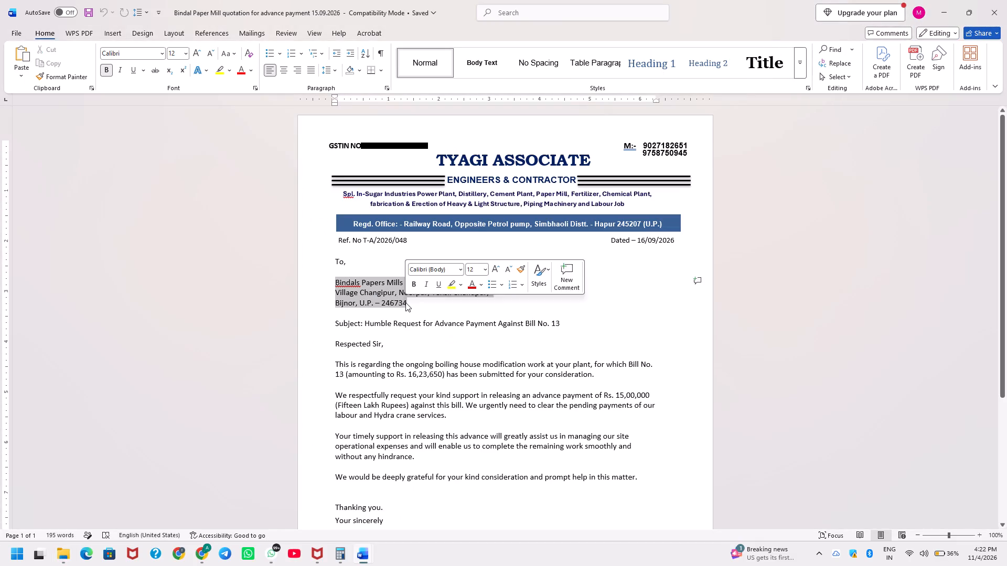
key(ctrl+c)
key(ctrl+c)
key(alt+Tab)
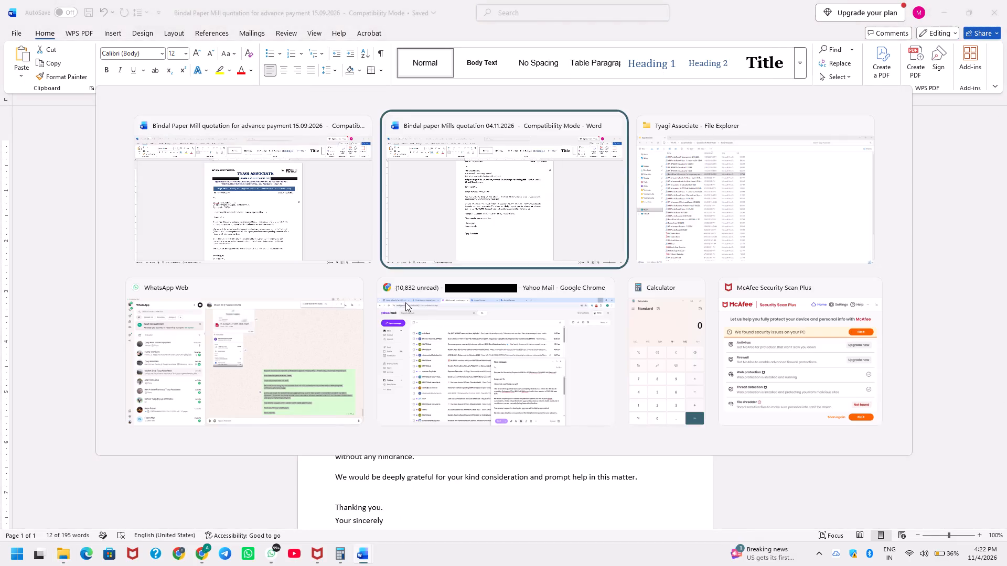
key(ctrl+v)
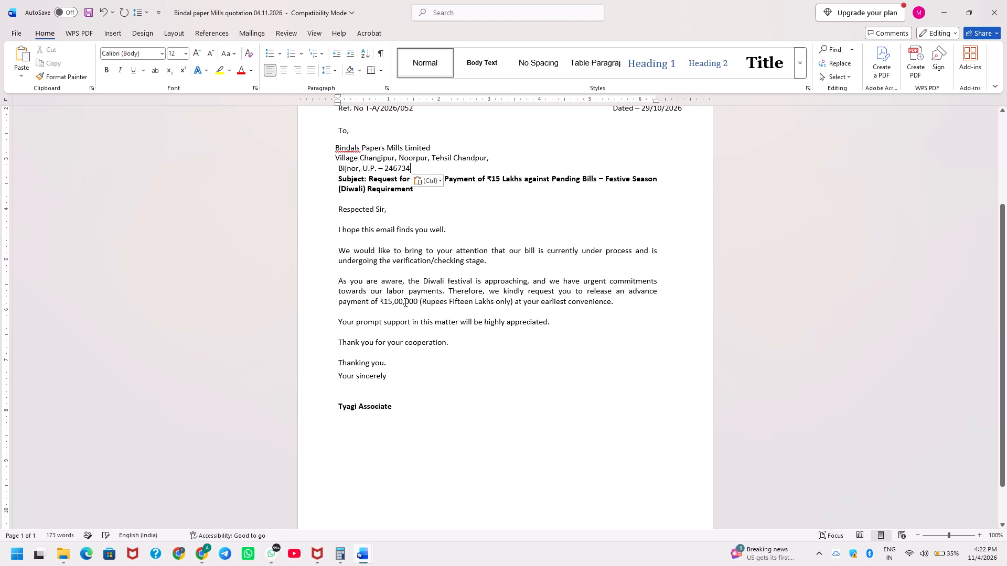
key(Return)
Align the recipient block by adding two leading spaces to both the village line and the company name line.
key(Left)
key(Left)
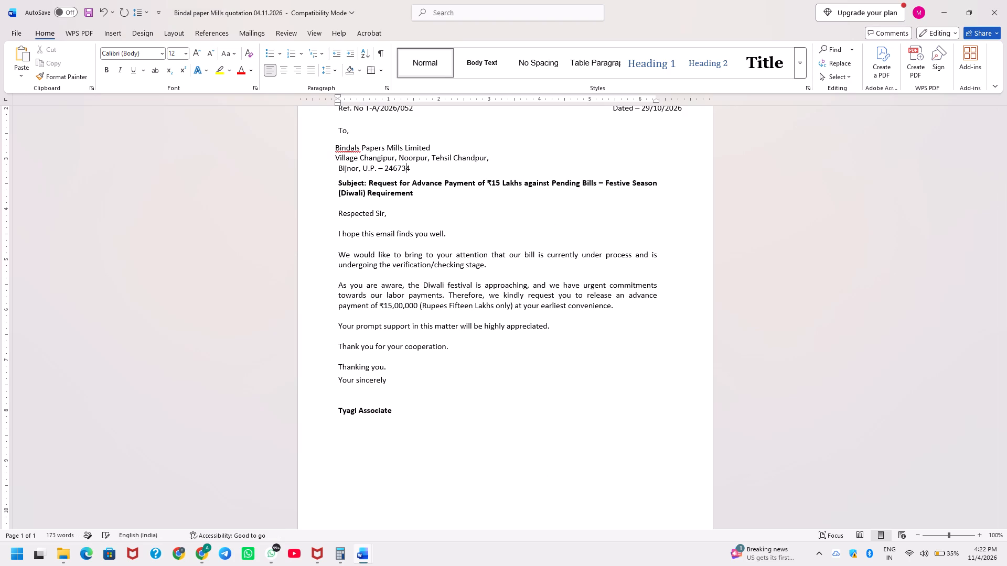
key(Left)
key(Left)
key(Left)
key(Left)
key(ctrl+Left)
key(ctrl+Left)
key(ctrl+Left)
key(ctrl+Left)
key(ctrl+Left)
key(ctrl+Left)
key(ctrl+Left)
key(ctrl+Left)
key(ctrl+Left)
key(ctrl+Right)
key(Up)
key(Left)
key(space)
key(space)
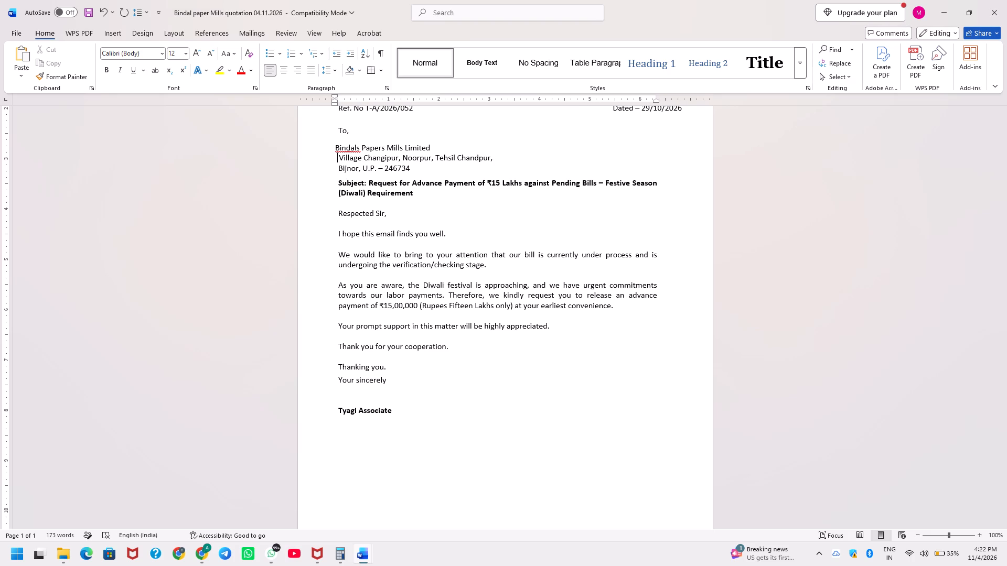
key(Up)
key(Left)
key(space)
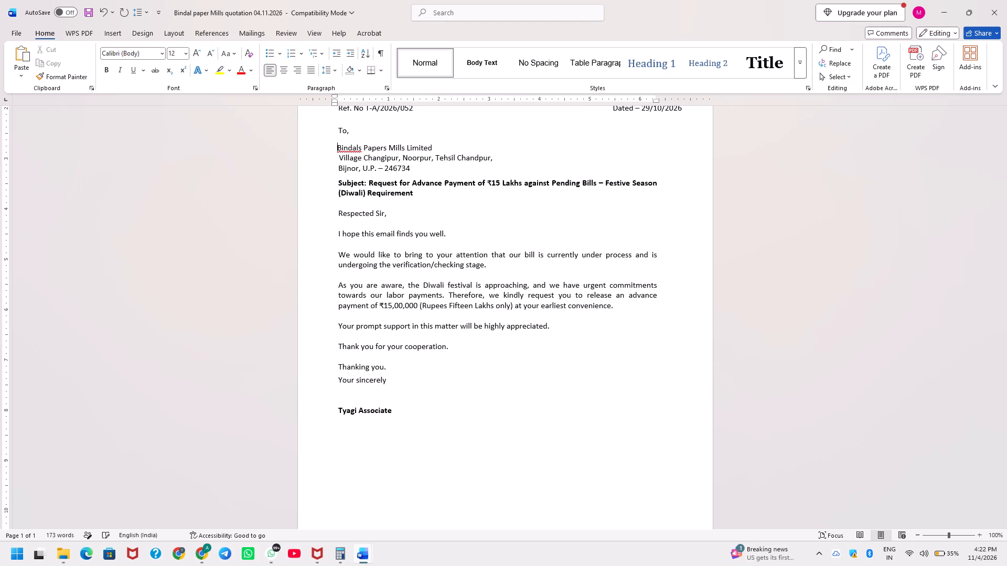
key(space)
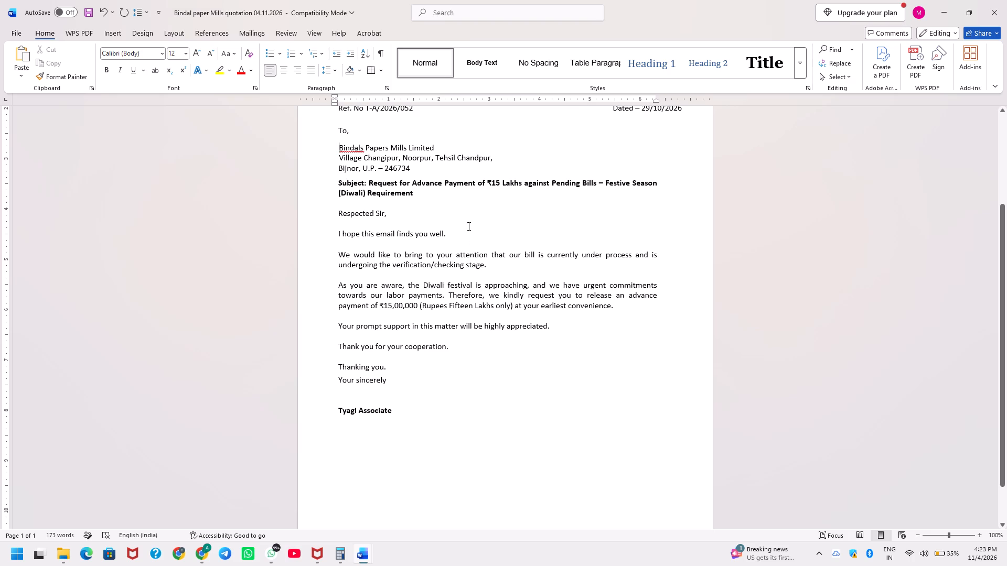
Replace "Pending Bills" in the subject line with "under process" and save the letter.
click(553, 179)
key(ctrl+shift+Right)
key(ctrl+shift+Right)
key(BackSpace)
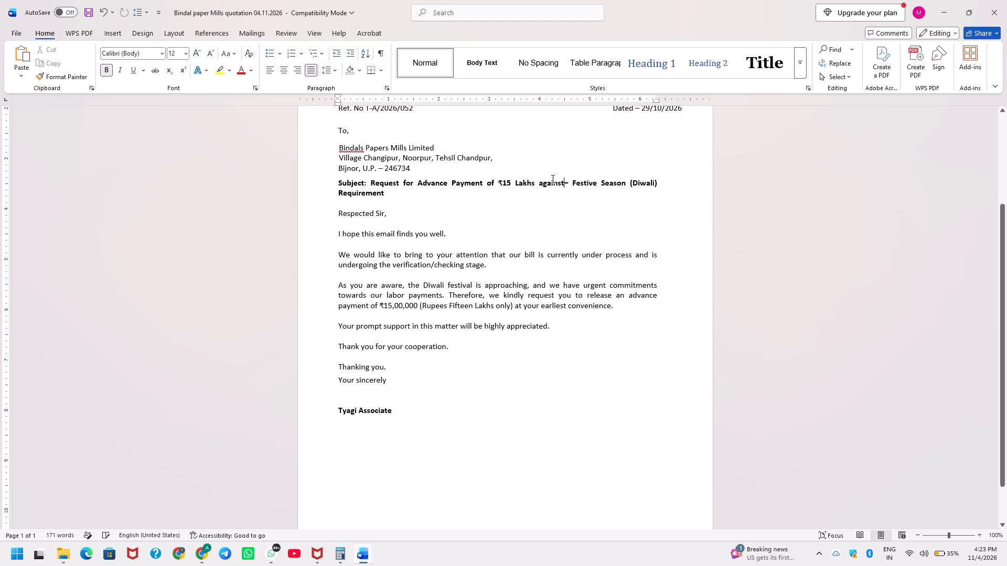
key(space)
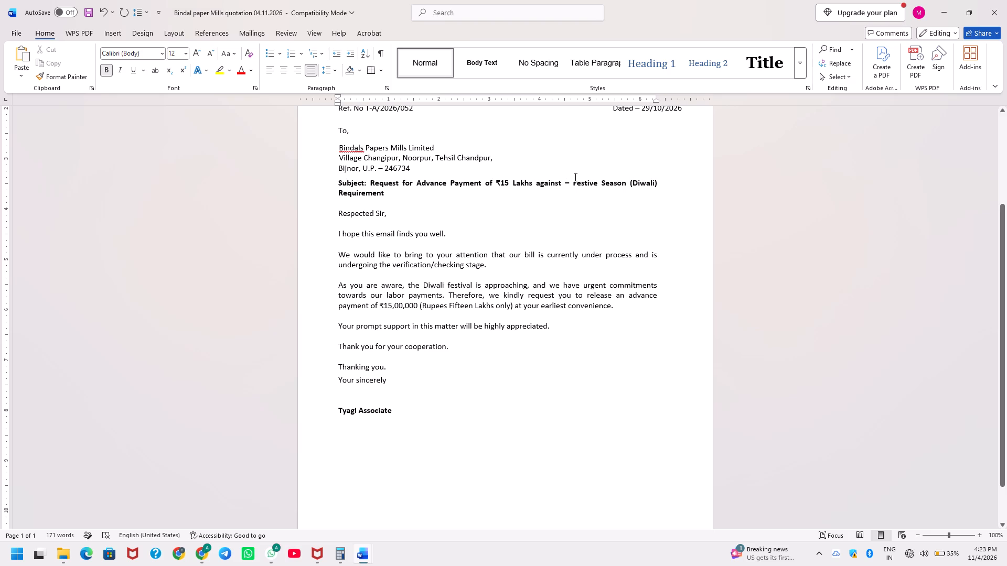
text(up)
key(BackSpace)
text(nder pro)
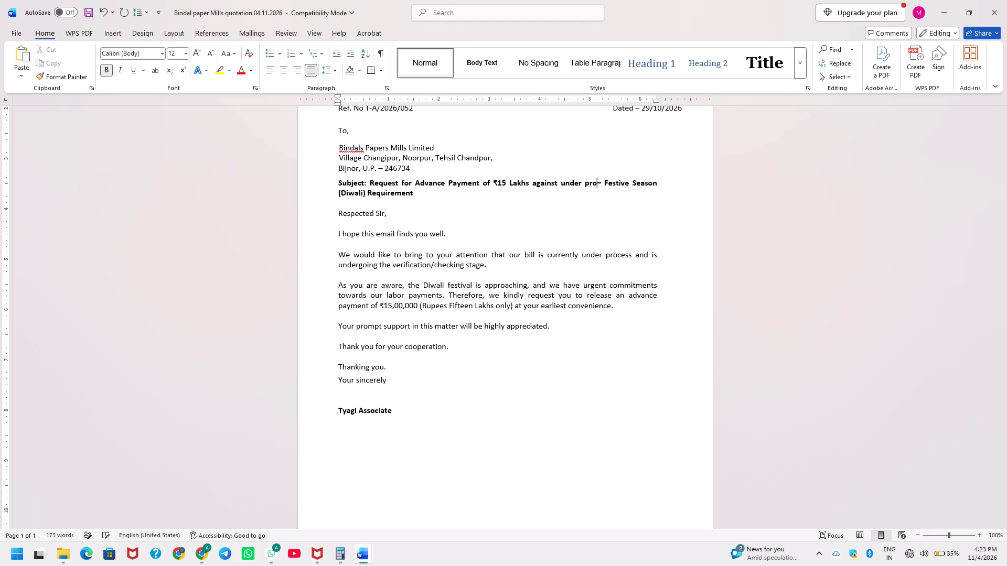
text(ssess)
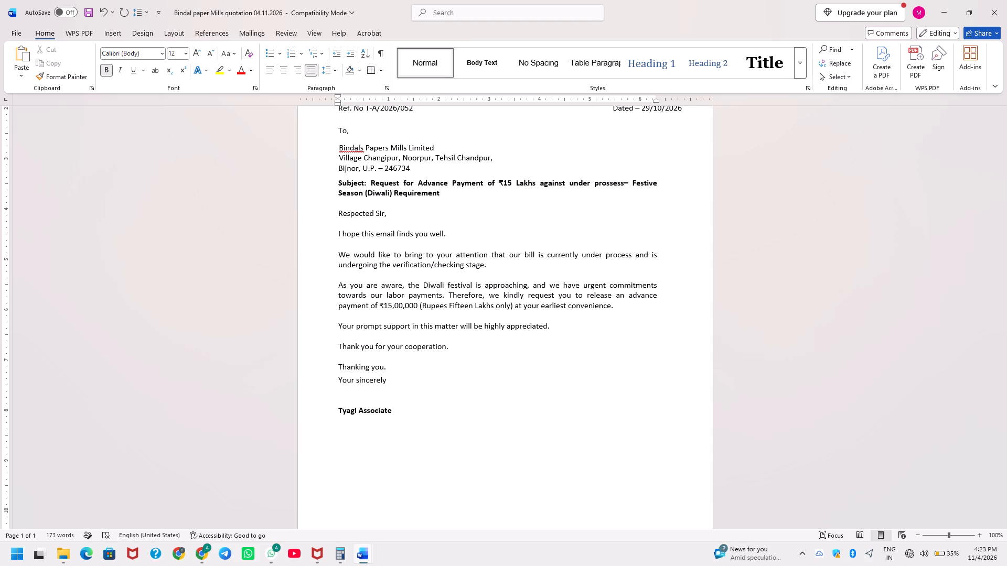
key(Left)
key(Left)
key(Left)
key(Left)
key(Right)
key(BackSpace)
key(BackSpace)
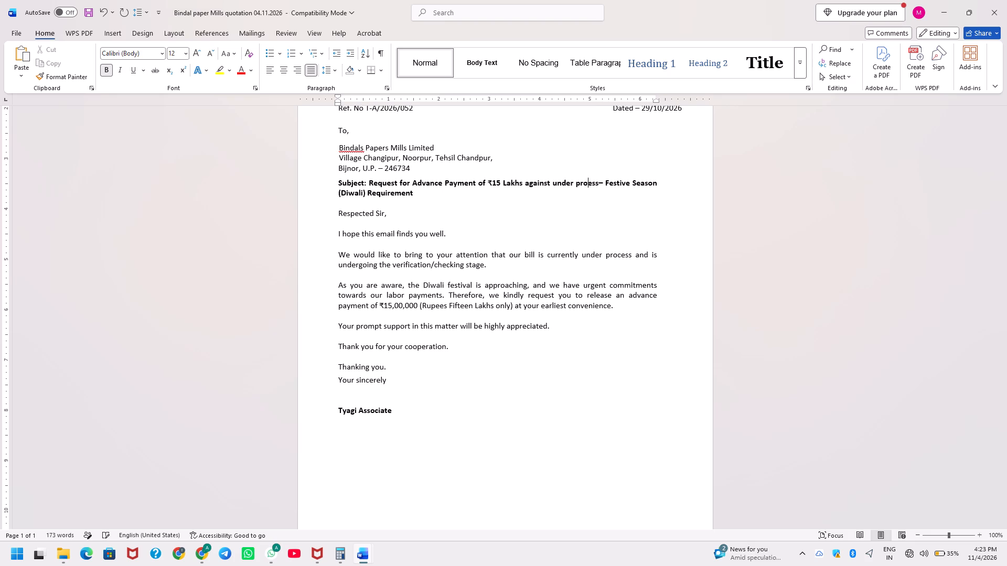
text(ce)
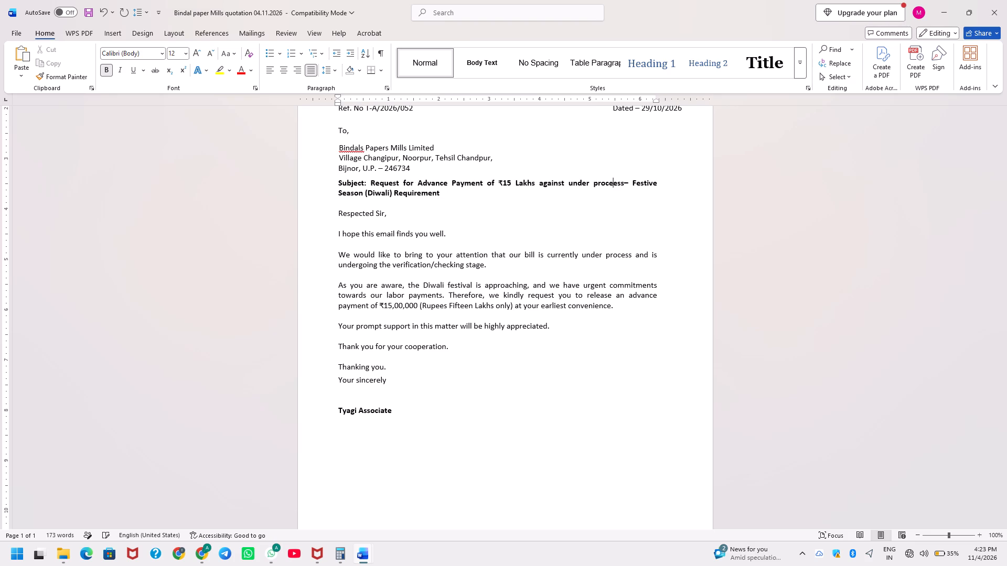
key(BackSpace)
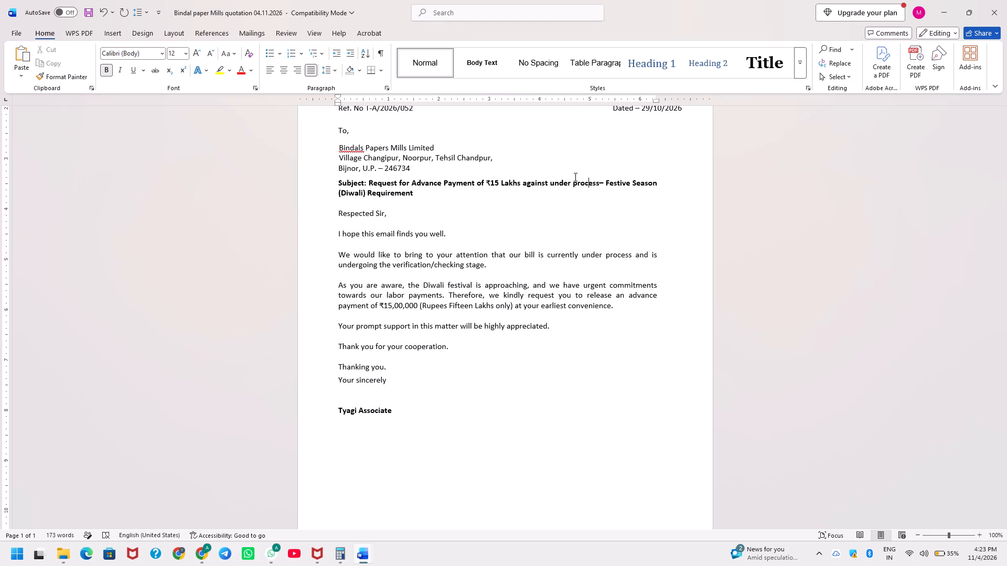
key(ctrl+Right)
key(ctrl+s)
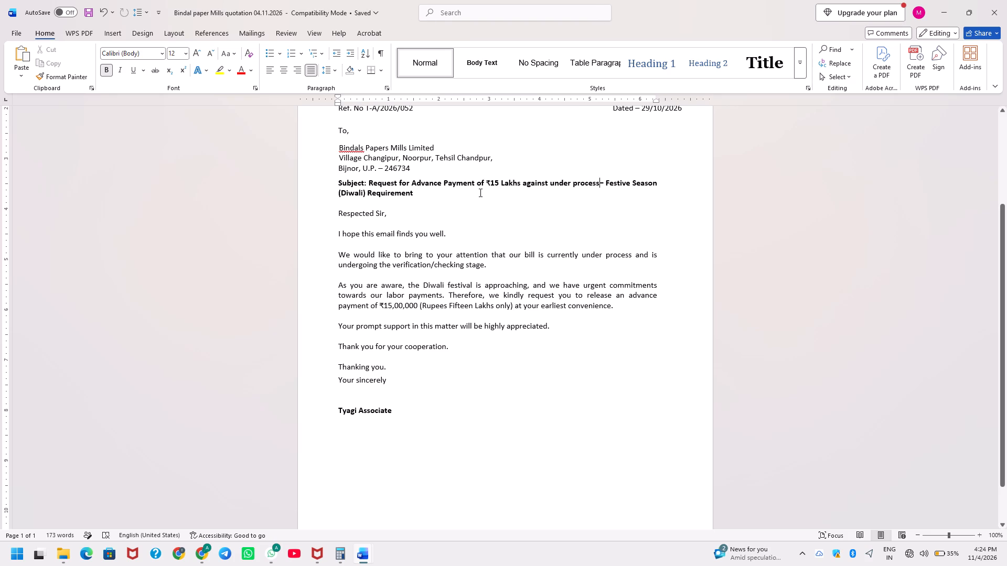
Copy the letter text from "To," through "Thanking you." in the 04.11.2026 quotation.
click(340, 187)
drag(338, 134, 349, 201)
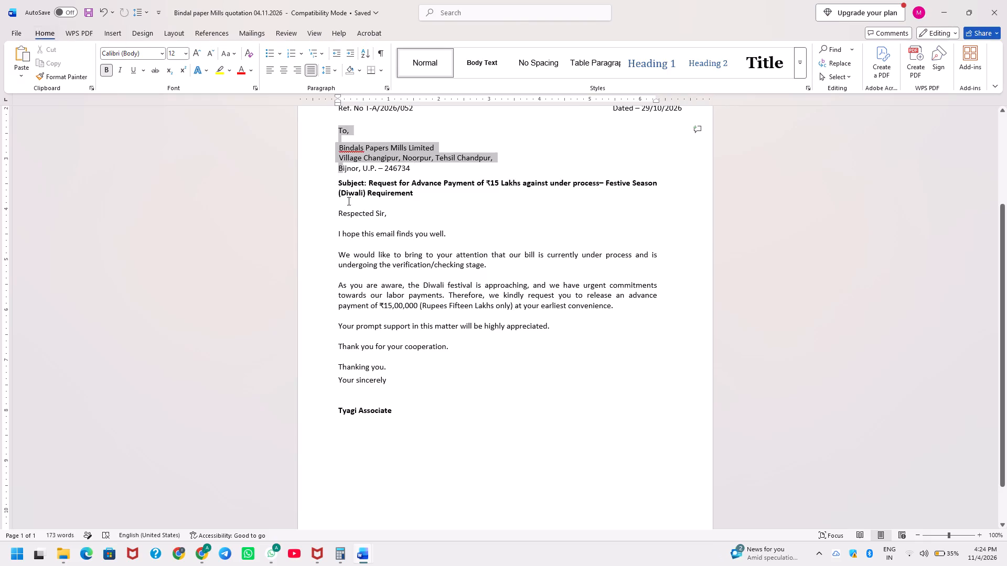
drag(349, 201, 393, 368)
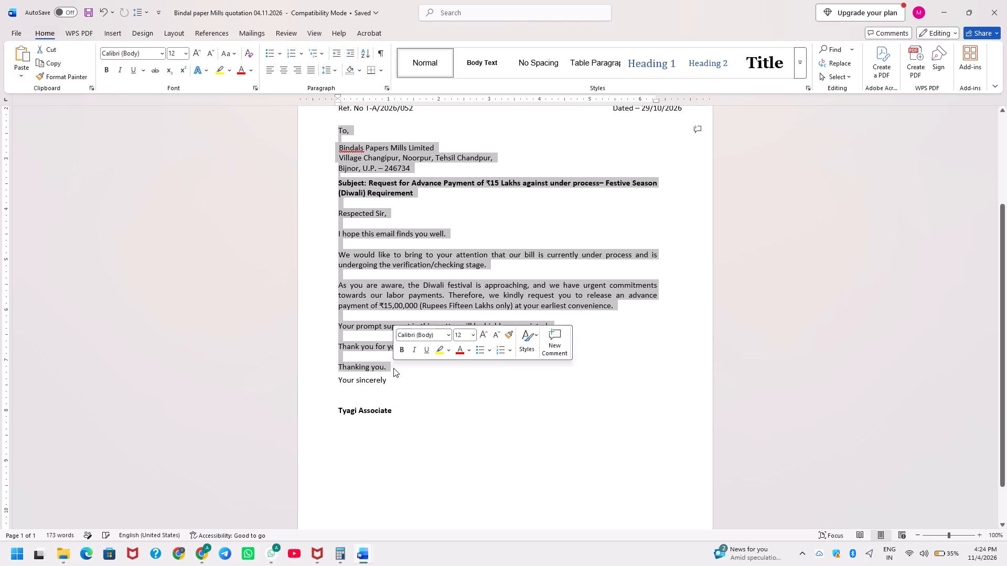
key(ctrl+c)
key(ctrl+c)
Switch to the Bindal Paper Mill quotation for advance payment 15.09.2026 and select its letter text from "To," through "Tyagi Associate".
key(alt+Tab)
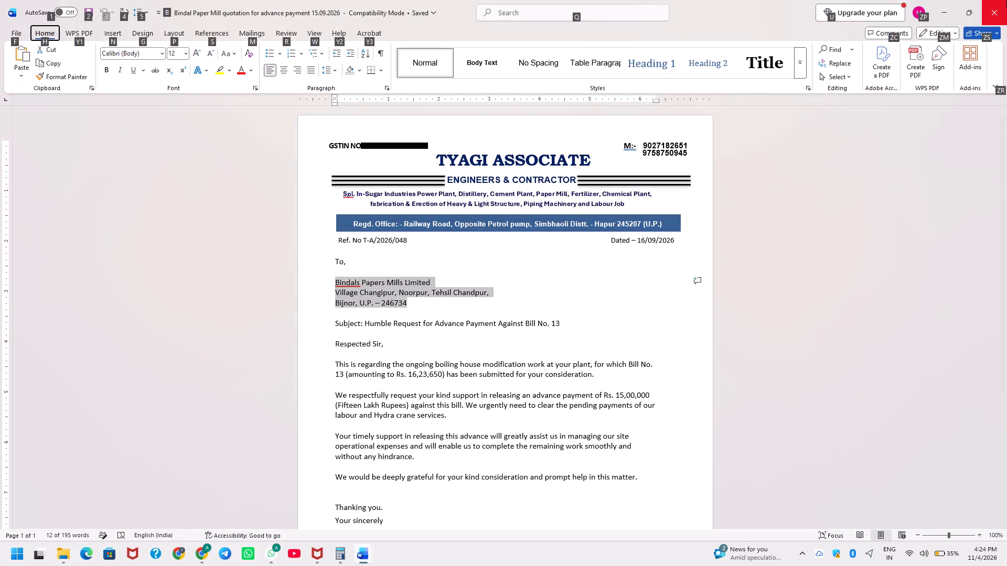
click(645, 332)
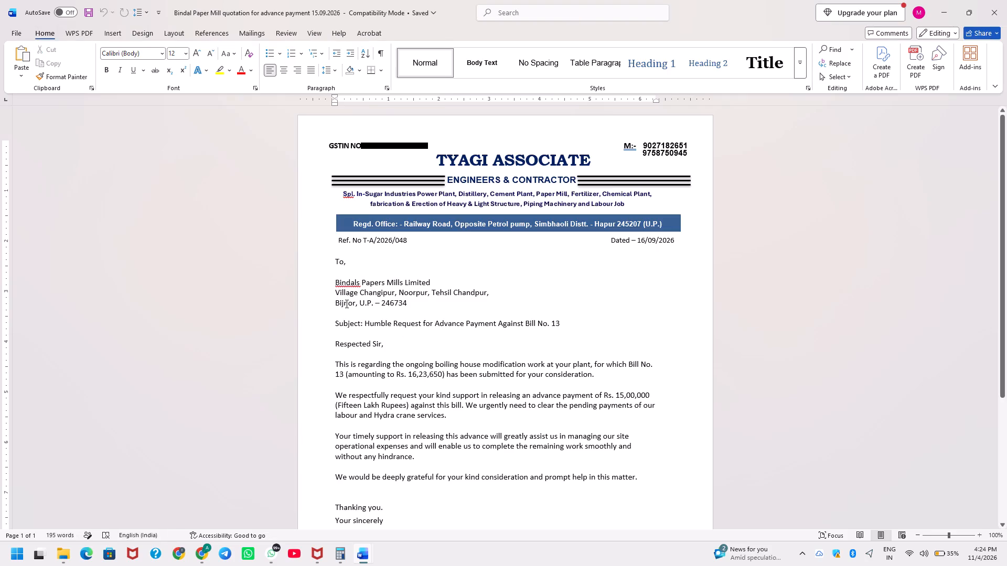
click(335, 265)
key(shift+Down)
key(shift+Down)
key(shift+Down)
key(shift+Down)
key(shift+Down)
key(shift+Down)
key(shift+Down)
key(shift+Down)
key(shift+Down)
key(shift+Down)
key(shift+Down)
key(shift+Down)
key(shift+Down)
key(shift+Down)
key(shift+Down)
key(shift+Down)
key(shift+Down)
key(shift+Down)
key(shift+Down)
key(shift+Down)
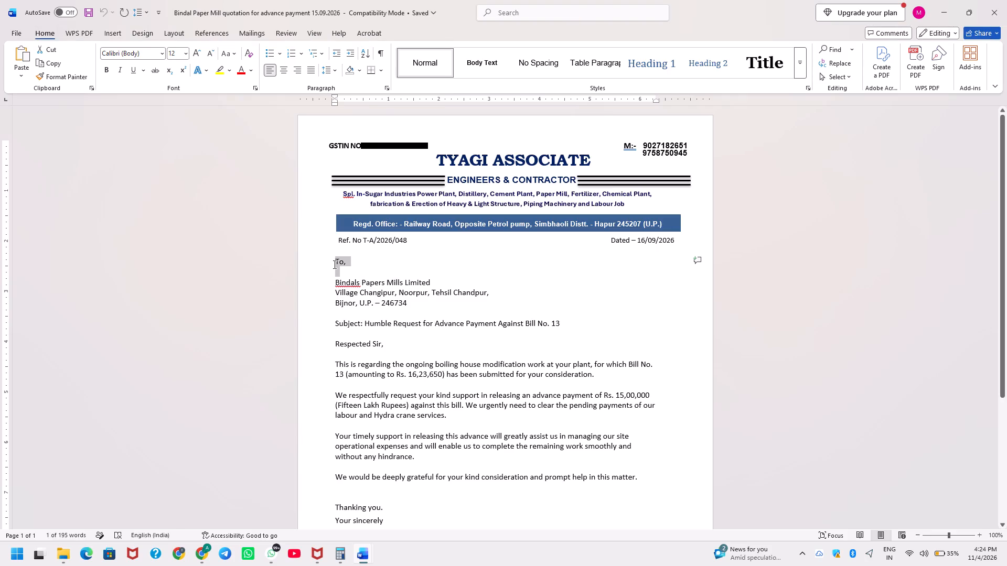
key(shift+Up)
key(shift+Down)
key(shift+Up)
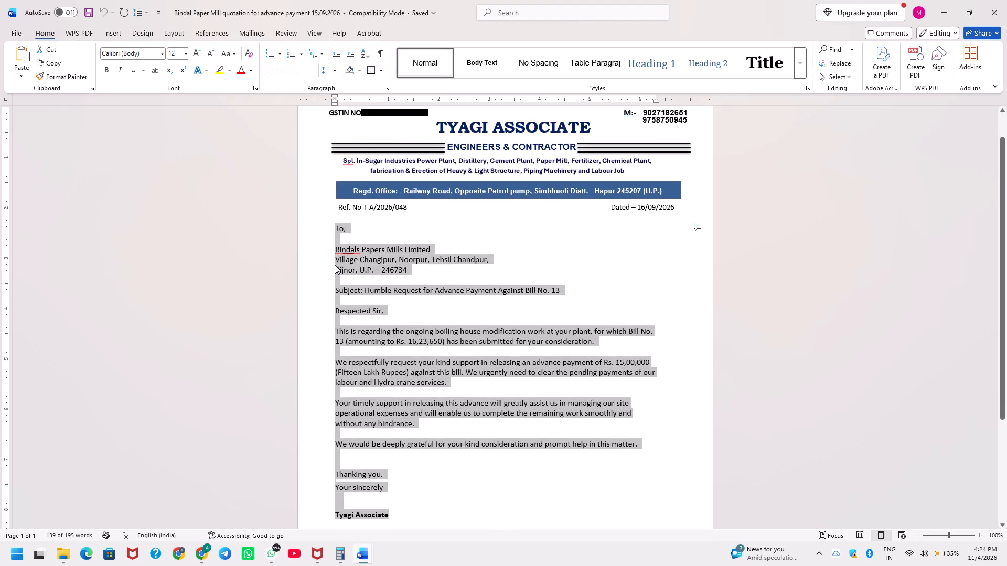
Copy the selected 15.09.2026 letter text and paste it over the selected text from "To," through "Thanking you." in the 04.11.2026 quotation.
key(ctrl+c)
key(alt+Tab)
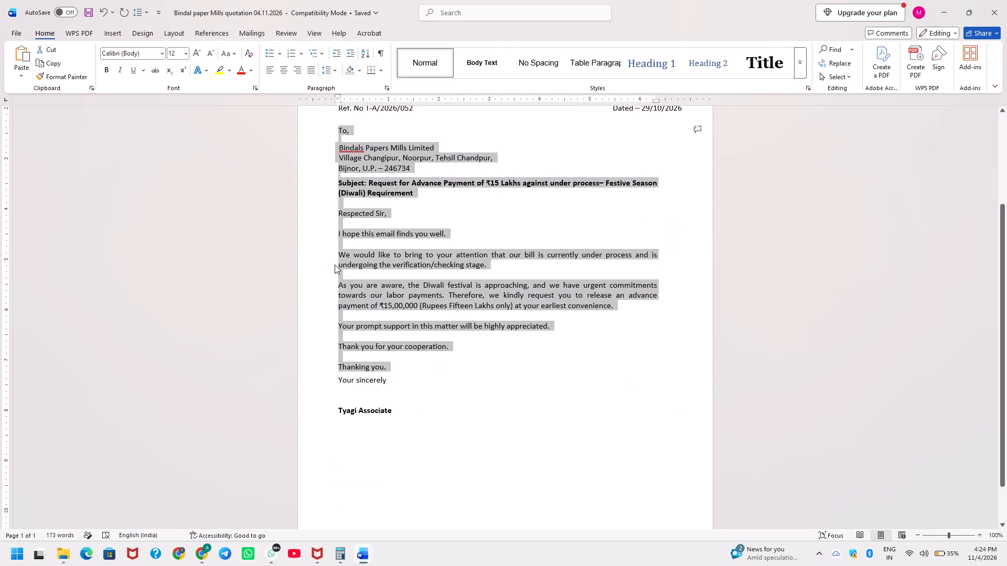
key(ctrl+v)
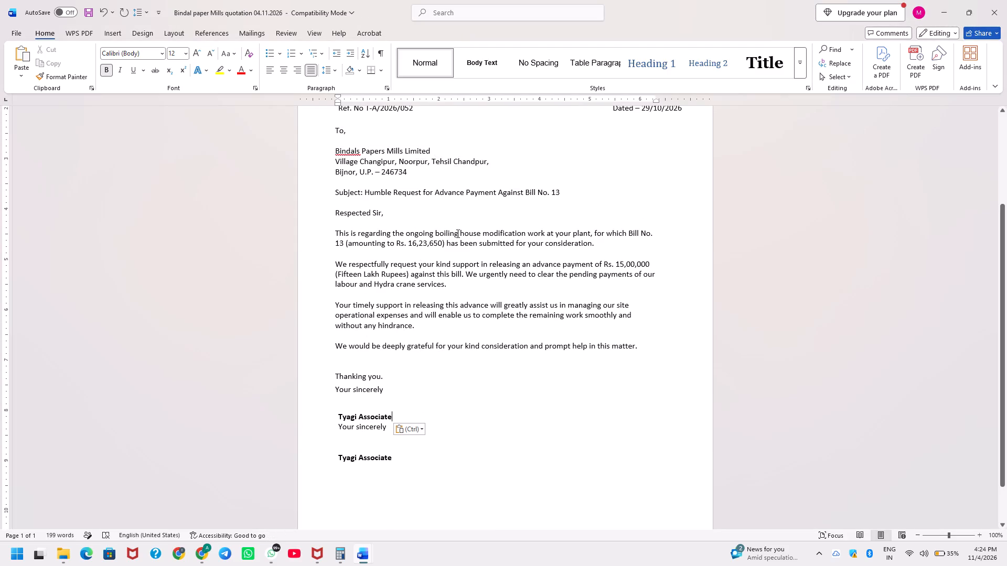
click(395, 234)
Switch back to the Bindal Paper Mill quotation for advance payment 15.09.2026.
key(alt+Tab)
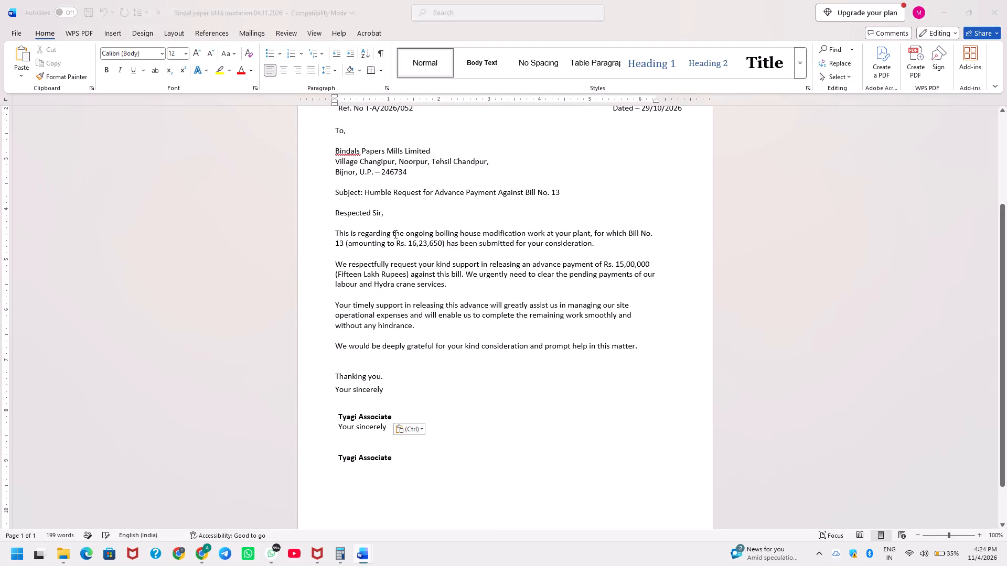
key(alt+Tab)
key(alt+Tab)
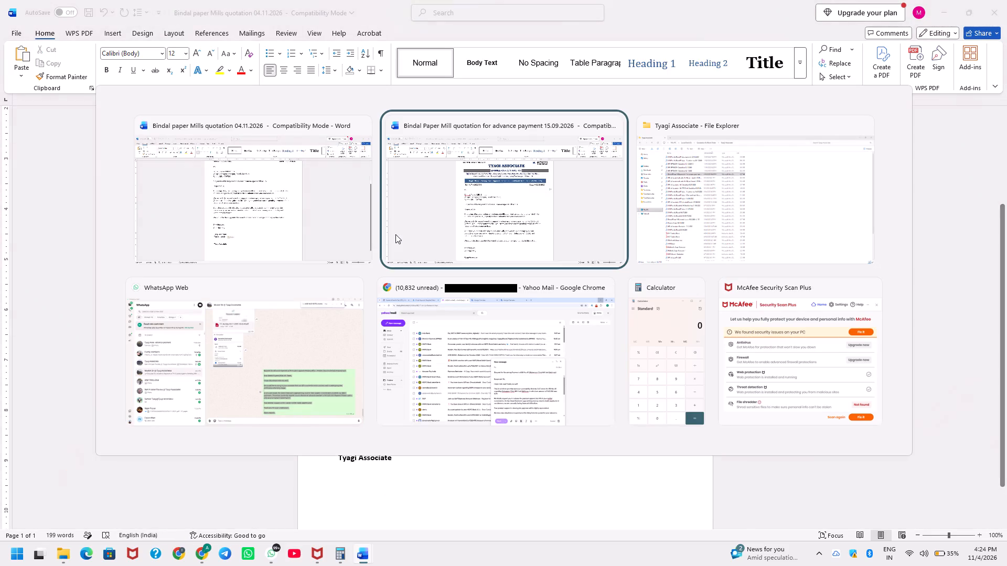
key(alt+shift+Tab)
key(alt+Tab)
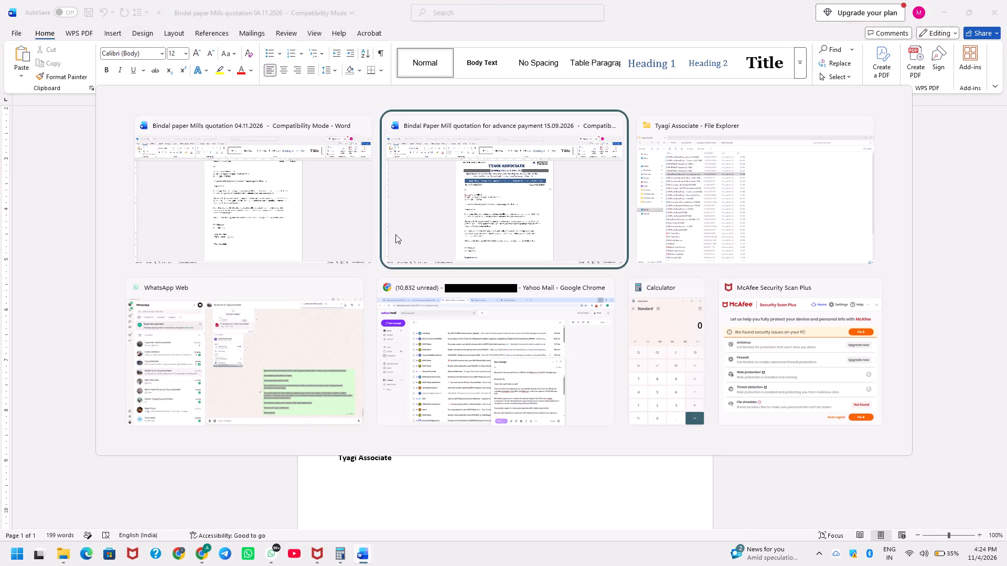
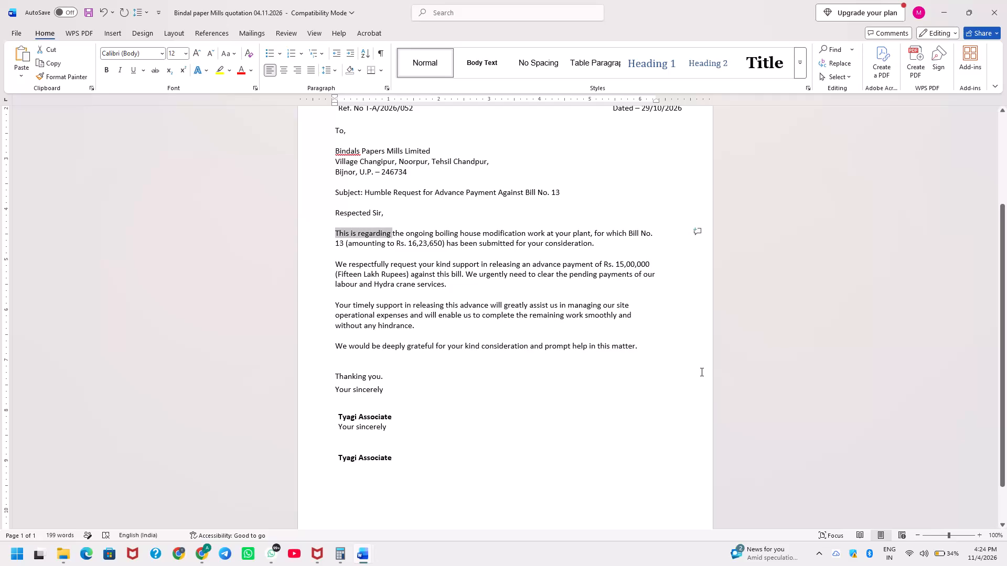
Read through the first line of the letter's opening paragraph, from "This is regarding" up to "Bill No".
key(ctrl+shift+Right)
key(ctrl+shift+Right)
key(ctrl+shift+Right)
key(ctrl+shift+Right)
key(ctrl+shift+Right)
key(ctrl+shift+Right)
key(ctrl+shift+Right)
key(ctrl+shift+Right)
key(ctrl+shift+Right)
key(ctrl+shift+Right)
key(ctrl+shift+Right)
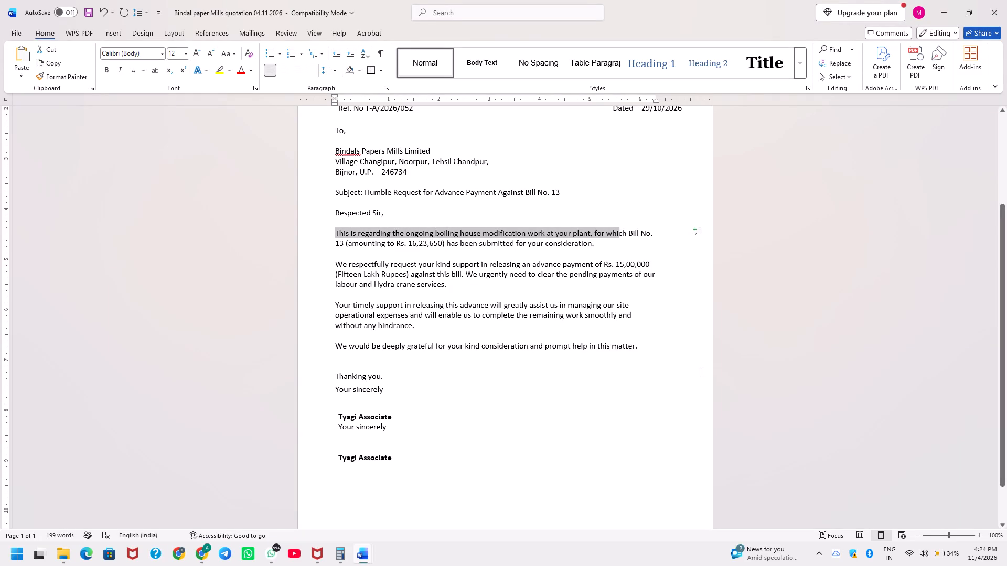
key(ctrl+shift+Right)
key(ctrl+shift+Right)
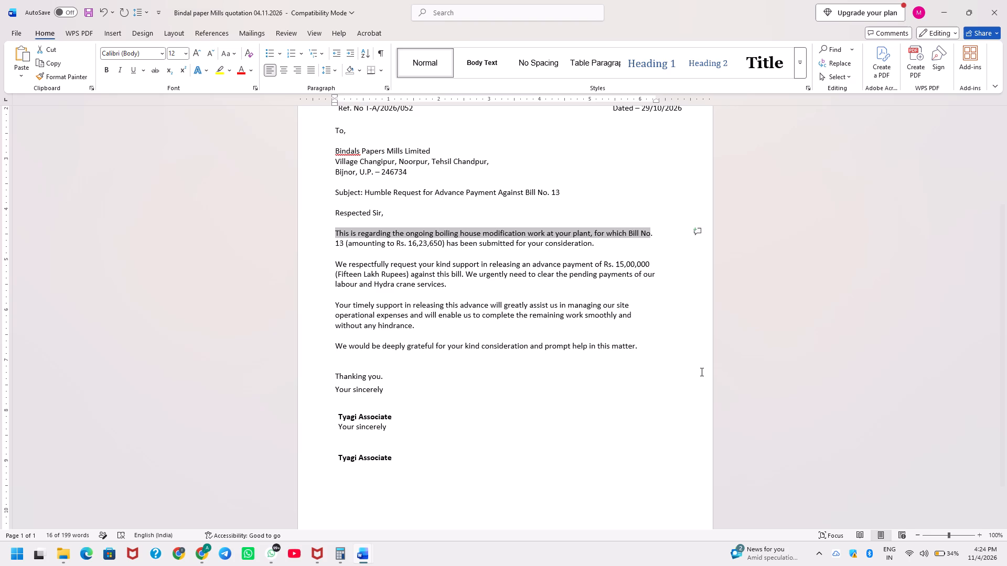
key(ctrl+shift+Left)
key(ctrl+shift+Left)
key(ctrl+shift+Left)
key(ctrl+shift+Left)
key(Left)
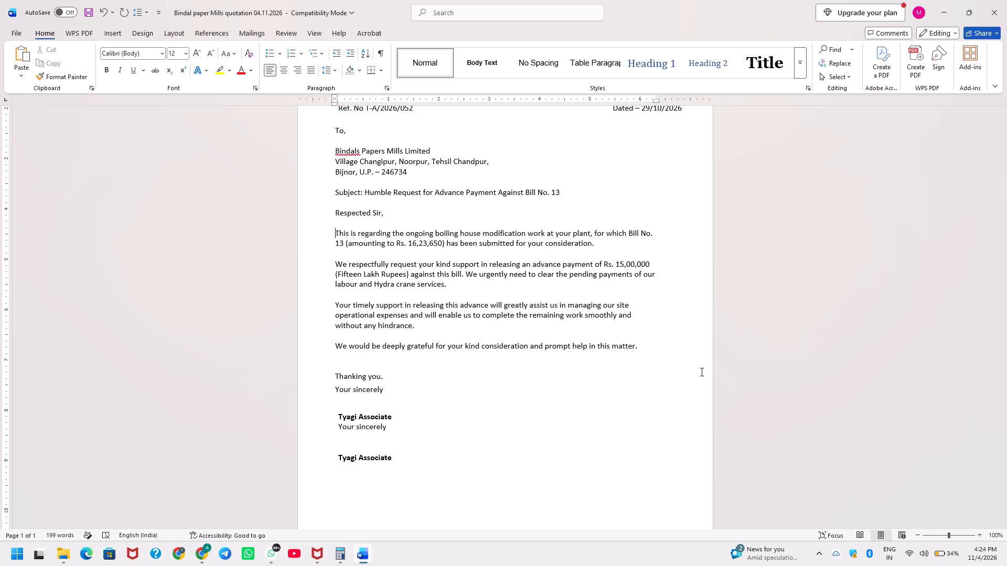
Paste the sentence about the bill being under process and in the verification/checking stage before "This is regarding", followed by a space.
key(ctrl+v)
key(space)
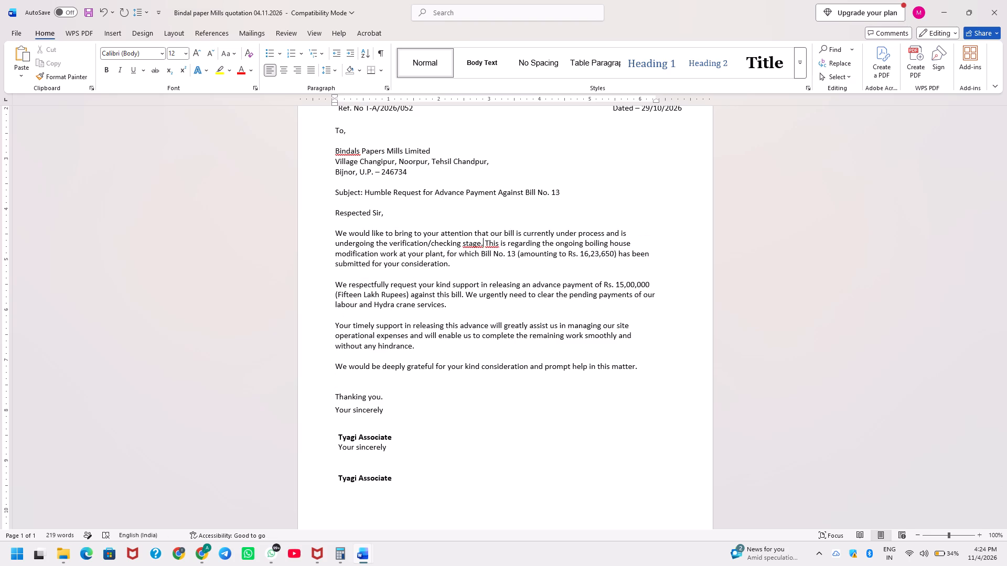
Delete "This is regarding the ongoing boiling house modification work at your plant, for" from the first body paragraph.
key(Up)
key(ctrl+Right)
key(ctrl+Right)
key(ctrl+Right)
key(ctrl+Right)
key(ctrl+Right)
key(ctrl+Right)
key(ctrl+Right)
key(ctrl+Right)
key(ctrl+Right)
key(ctrl+Right)
key(ctrl+Right)
key(ctrl+Right)
key(ctrl+Right)
key(ctrl+Right)
key(ctrl+Right)
key(ctrl+Right)
key(ctrl+Right)
key(ctrl+Right)
key(ctrl+Right)
key(ctrl+Right)
key(ctrl+Right)
key(ctrl+Left)
key(ctrl+Left)
key(ctrl+Left)
key(ctrl+Left)
key(ctrl+Left)
key(ctrl+shift+Right)
key(ctrl+shift+Right)
key(ctrl+shift+Right)
key(ctrl+shift+Right)
key(ctrl+shift+Right)
key(ctrl+shift+Right)
key(ctrl+shift+Right)
key(ctrl+shift+Right)
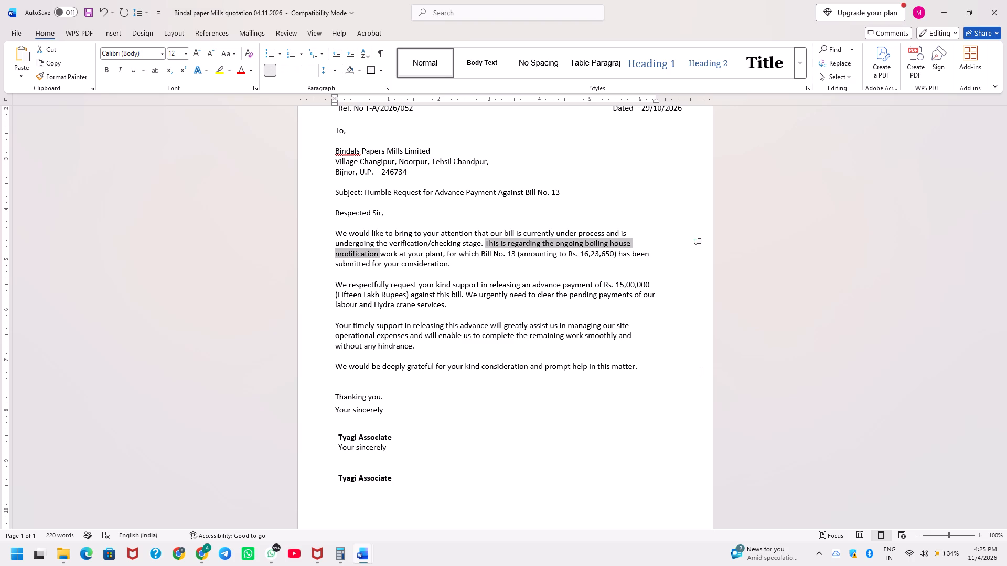
key(ctrl+shift+Right)
key(ctrl+shift+Right)
key(ctrl+shift+Right)
key(ctrl+shift+Right)
key(ctrl+shift+Right)
key(ctrl+shift+Right)
key(ctrl+shift+Right)
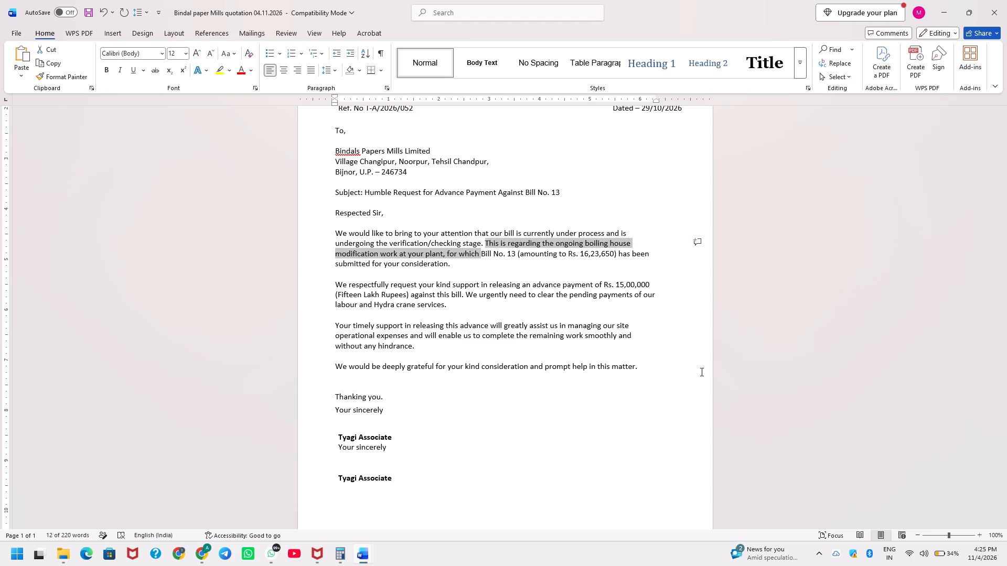
key(ctrl+shift+Left)
key(BackSpace)
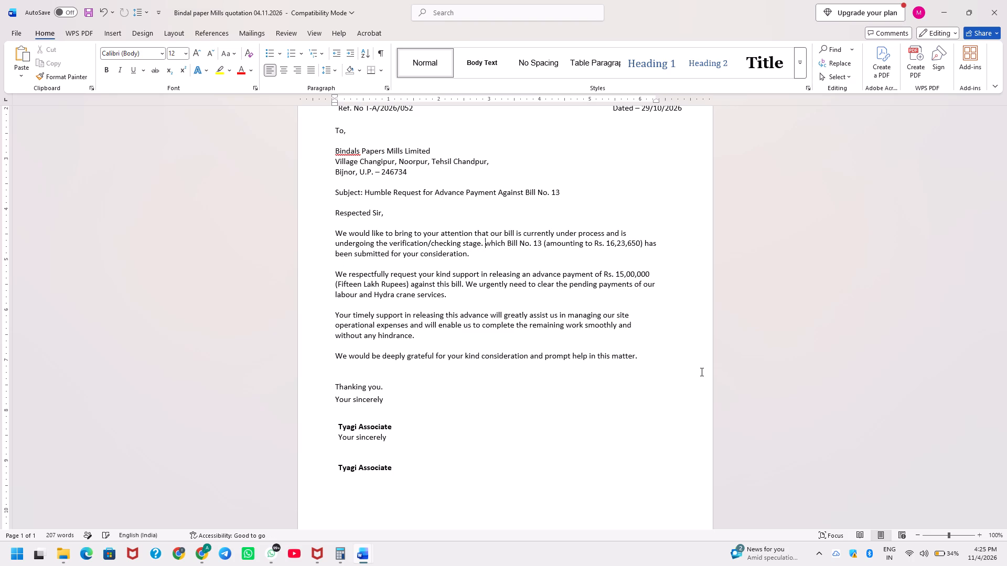
Remove the leftover words "which Bill No. 13" before the bracketed amount in the first body paragraph.
key(ctrl+Right)
key(ctrl+Right)
key(ctrl+Right)
key(ctrl+Right)
key(ctrl+Left)
key(ctrl+Left)
key(ctrl+shift+Right)
key(ctrl+shift+Right)
key(ctrl+shift+Right)
key(BackSpace)
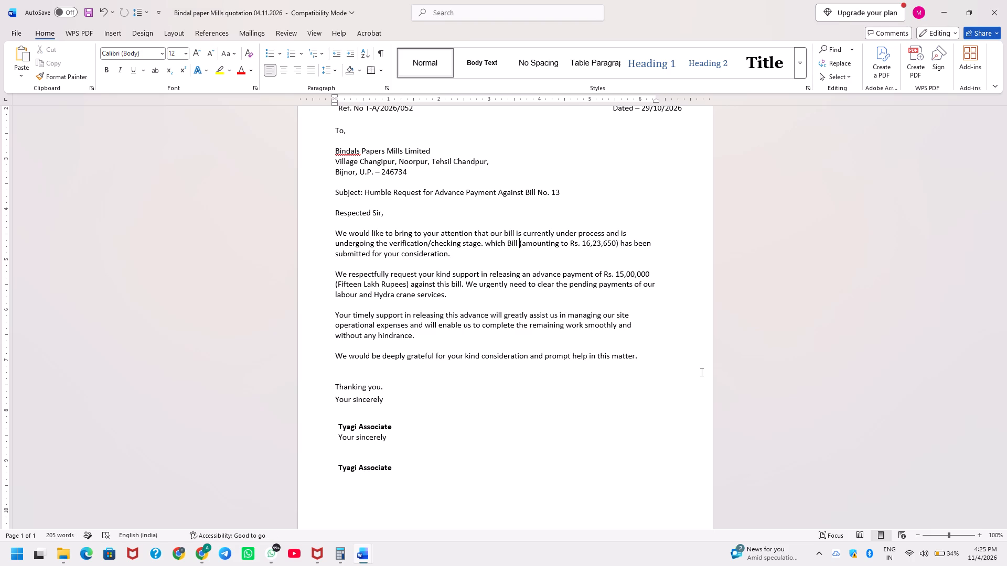
key(ctrl+shift+Left)
key(ctrl+shift+Left)
key(ctrl+shift+Left)
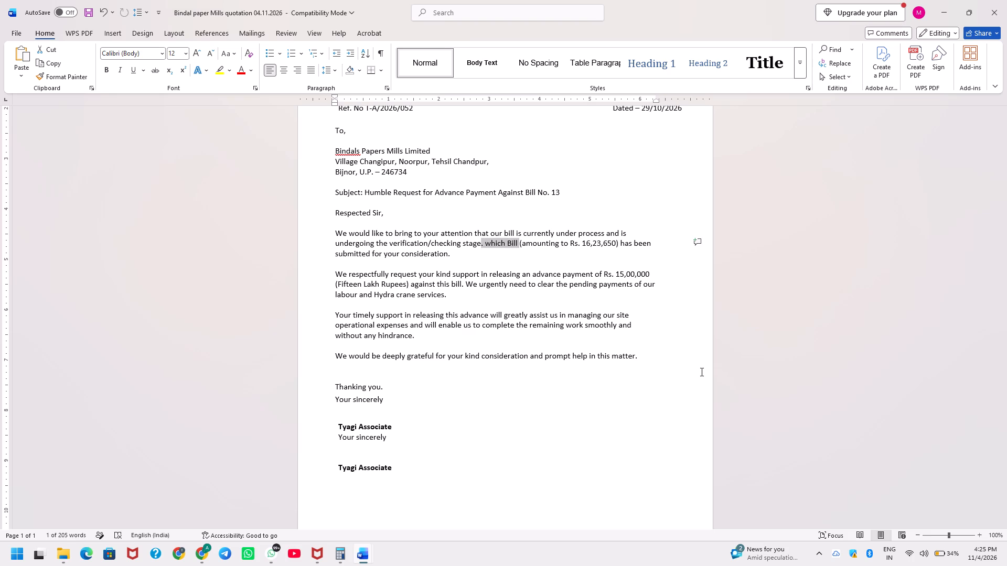
key(ctrl+shift+Right)
key(BackSpace)
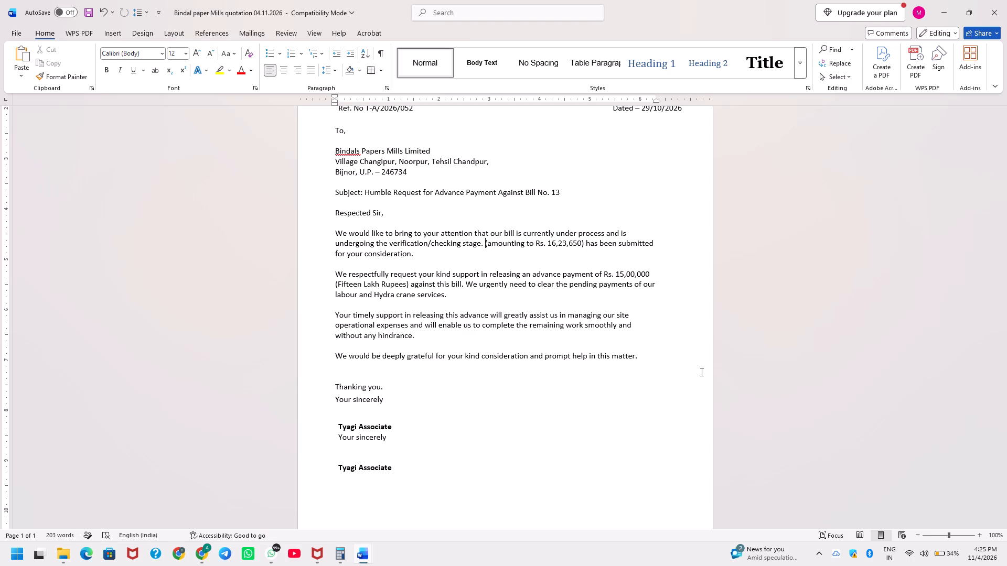
Set the bracketed bill amount in the first body paragraph to Rs. 20,00,000.
key(ctrl+Right)
key(ctrl+Right)
key(ctrl+Right)
key(ctrl+Right)
key(ctrl+Right)
key(shift+Right)
key(shift+Right)
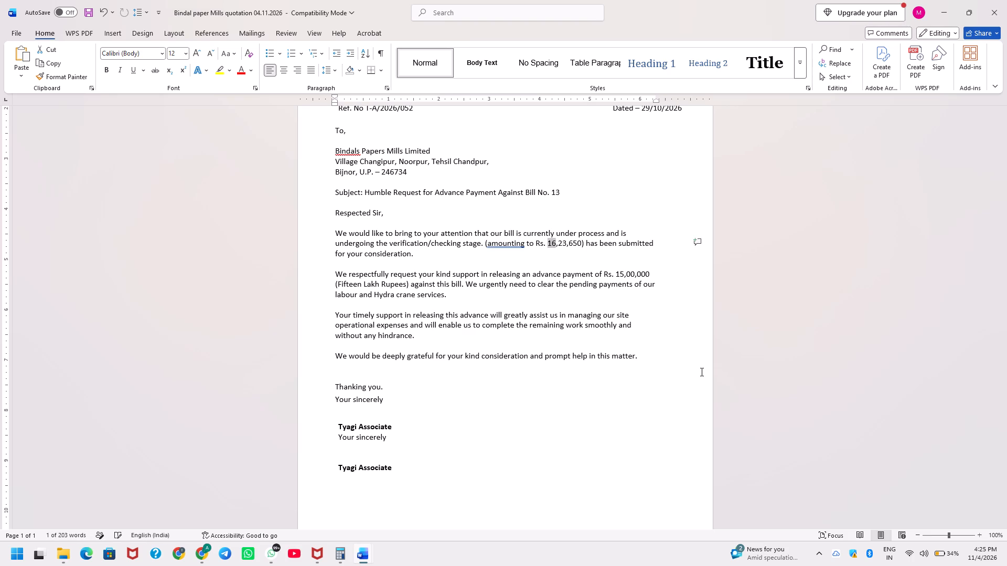
text(20)
key(Right)
key(Right)
key(Right)
key(shift+Left)
key(shift+Left)
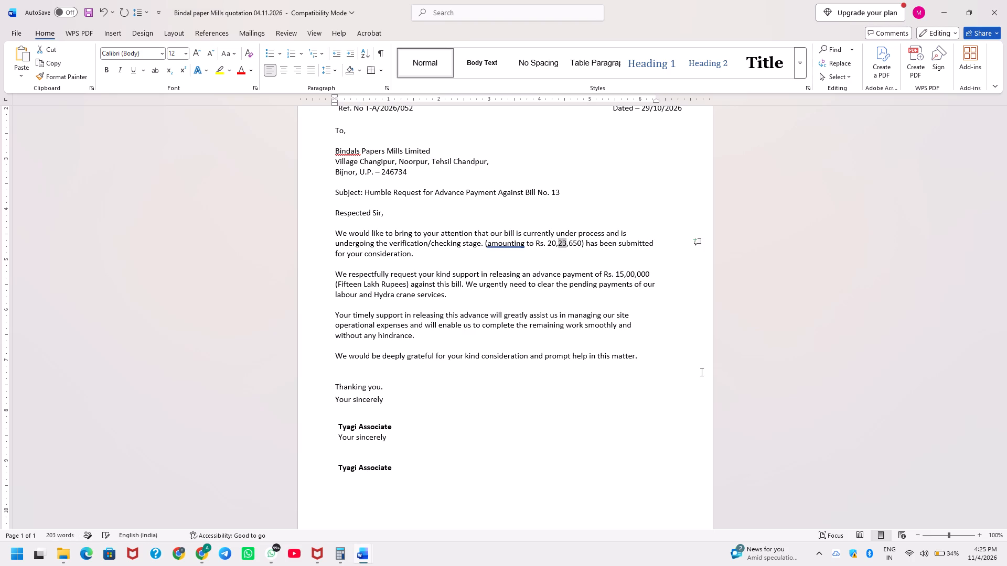
text(00)
key(Down)
key(Left)
key(Up)
key(ctrl+Right)
key(ctrl+Right)
key(ctrl+Right)
key(ctrl+Right)
key(ctrl+Right)
key(ctrl+Right)
key(ctrl+Right)
key(ctrl+Right)
key(ctrl+Right)
key(ctrl+Right)
key(ctrl+Right)
key(ctrl+Right)
key(ctrl+Right)
key(Right)
key(Right)
key(Left)
key(shift+Right)
key(shift+Right)
text(00)
key(Right)
Go through the rest of the first body paragraph and save the letter.
key(ctrl+Right)
key(ctrl+Right)
key(ctrl+Right)
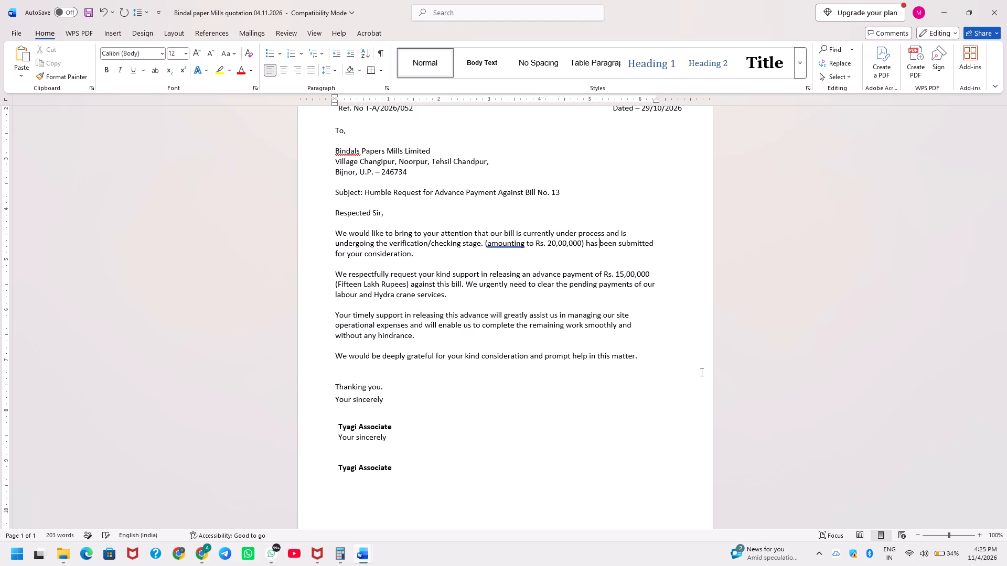
key(ctrl+Right)
key(ctrl+Right)
key(ctrl+Left)
key(ctrl+Right)
key(ctrl+Right)
key(ctrl+Right)
key(ctrl+Right)
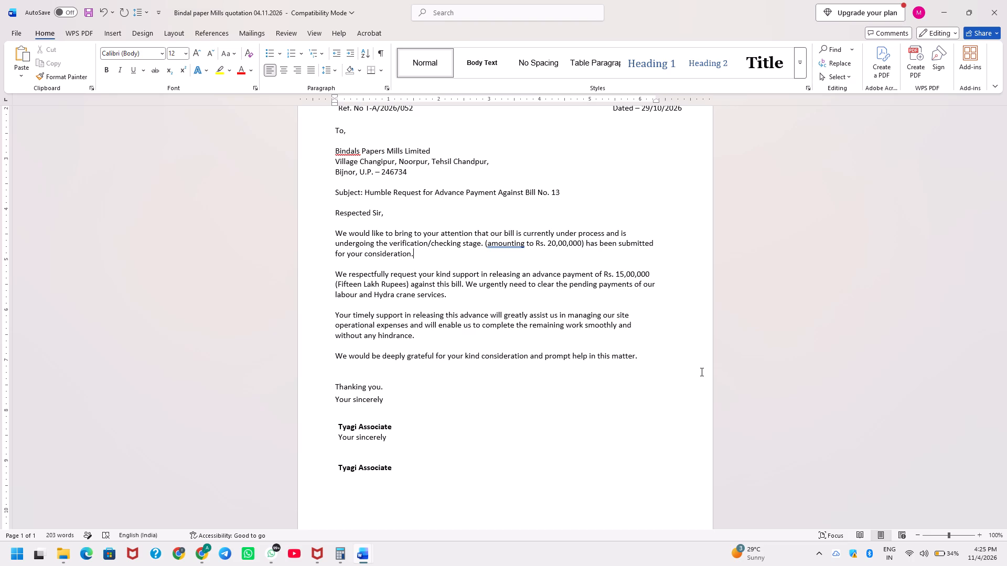
key(ctrl+s)
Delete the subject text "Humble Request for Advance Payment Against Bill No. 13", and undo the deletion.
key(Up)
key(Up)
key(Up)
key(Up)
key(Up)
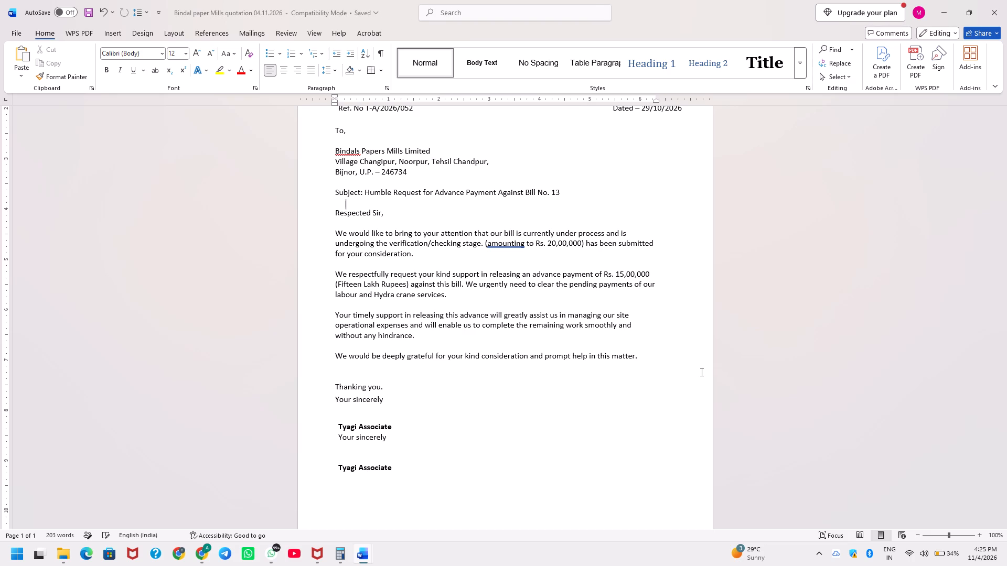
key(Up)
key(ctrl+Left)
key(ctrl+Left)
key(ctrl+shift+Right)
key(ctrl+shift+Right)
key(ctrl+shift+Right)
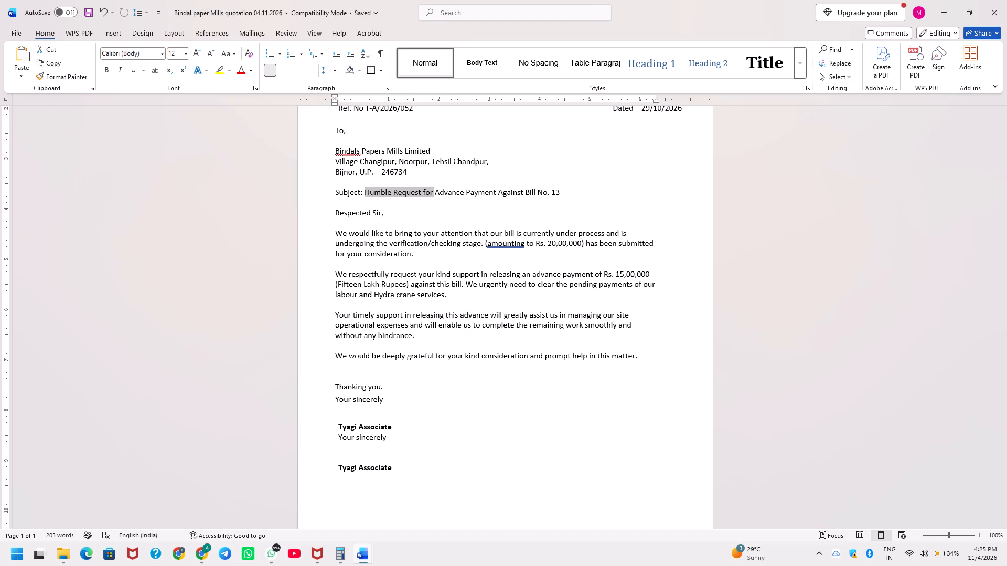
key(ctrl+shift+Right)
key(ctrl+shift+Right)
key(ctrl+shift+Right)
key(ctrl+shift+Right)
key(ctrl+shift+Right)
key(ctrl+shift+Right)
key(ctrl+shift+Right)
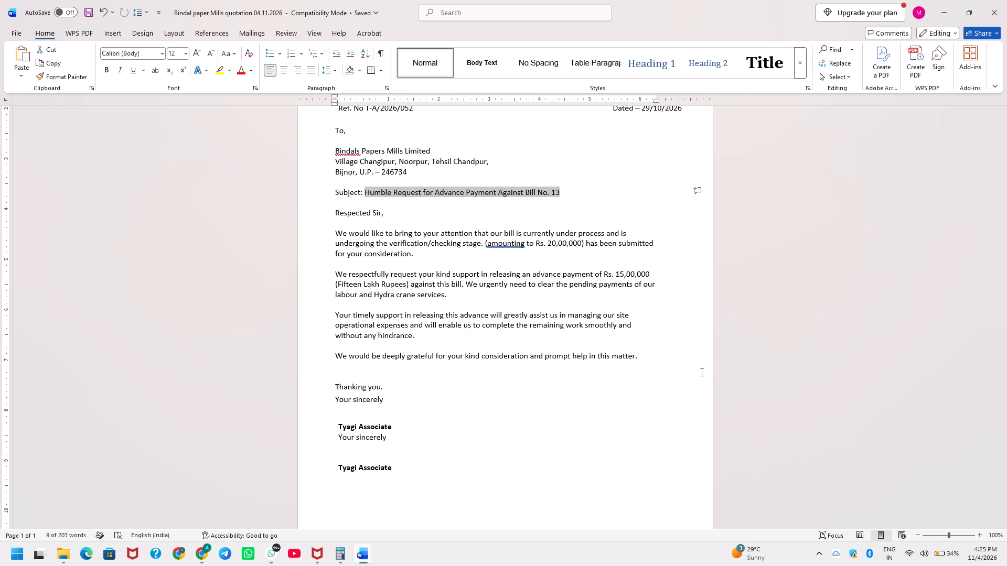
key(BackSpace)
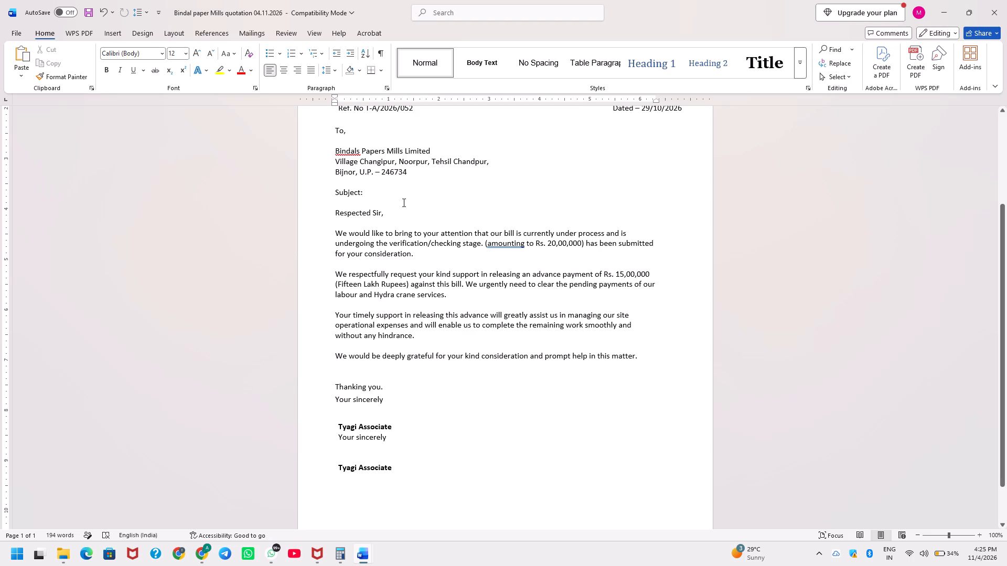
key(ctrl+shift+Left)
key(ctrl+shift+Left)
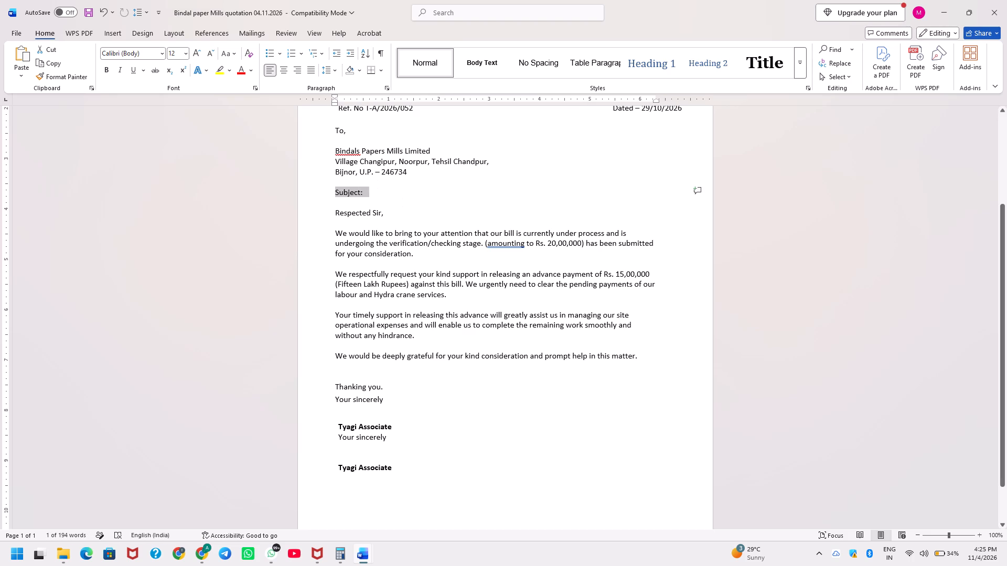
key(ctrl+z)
Copy the letter text from "Respected Sir," through the first "Tyagi Associate" signature.
key(Down)
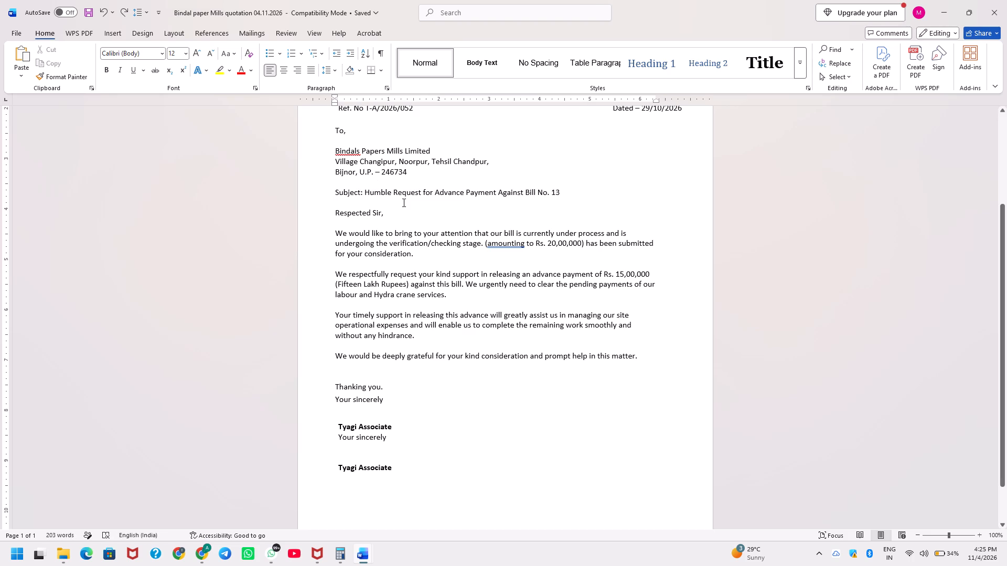
key(Down)
key(ctrl+Left)
key(ctrl+Left)
key(ctrl+Left)
key(ctrl+Left)
key(ctrl+Right)
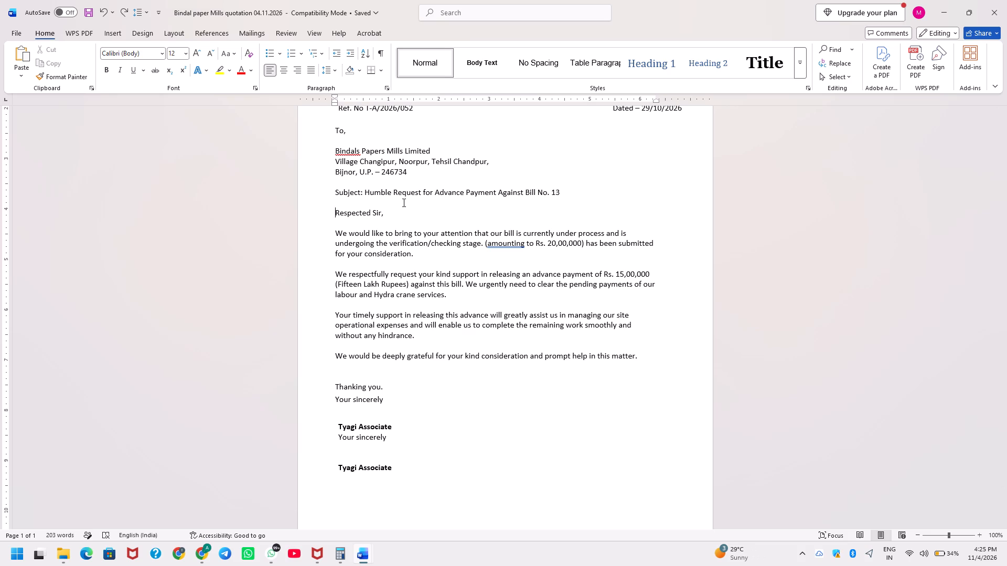
key(shift+Down)
key(shift+Down)
key(shift+Down)
key(shift+Down)
key(shift+Down)
key(shift+Down)
key(shift+Down)
key(shift+Down)
key(shift+Down)
key(shift+Down)
key(shift+Down)
key(shift+Down)
key(shift+Down)
key(shift+Down)
key(shift+Down)
key(shift+Down)
key(shift+Down)
key(shift+Down)
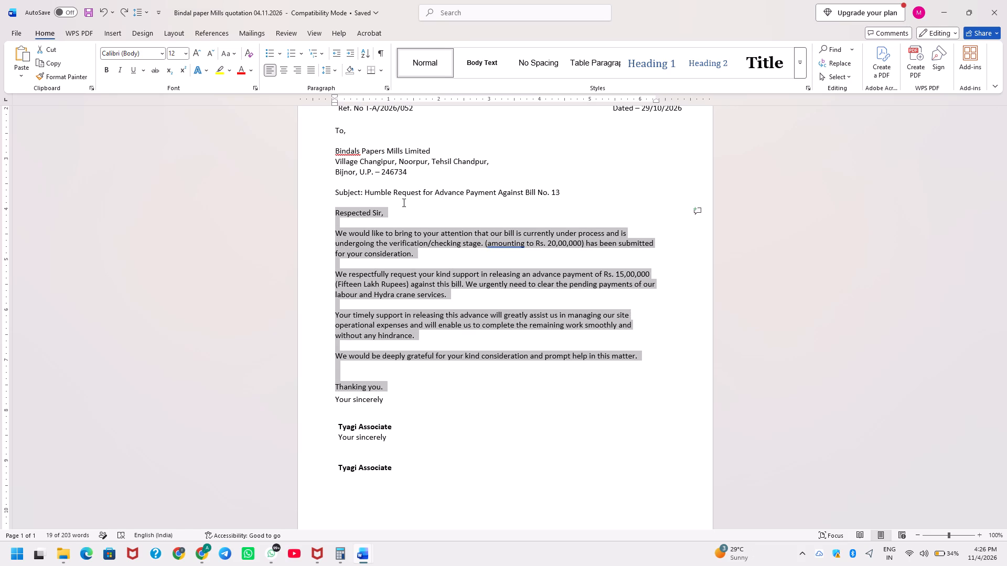
key(shift+Down)
key(shift+Down)
key(shift+Down)
key(shift+Down)
key(shift+Down)
key(shift+Down)
key(shift+Down)
key(shift+Down)
key(shift+Up)
key(shift+Up)
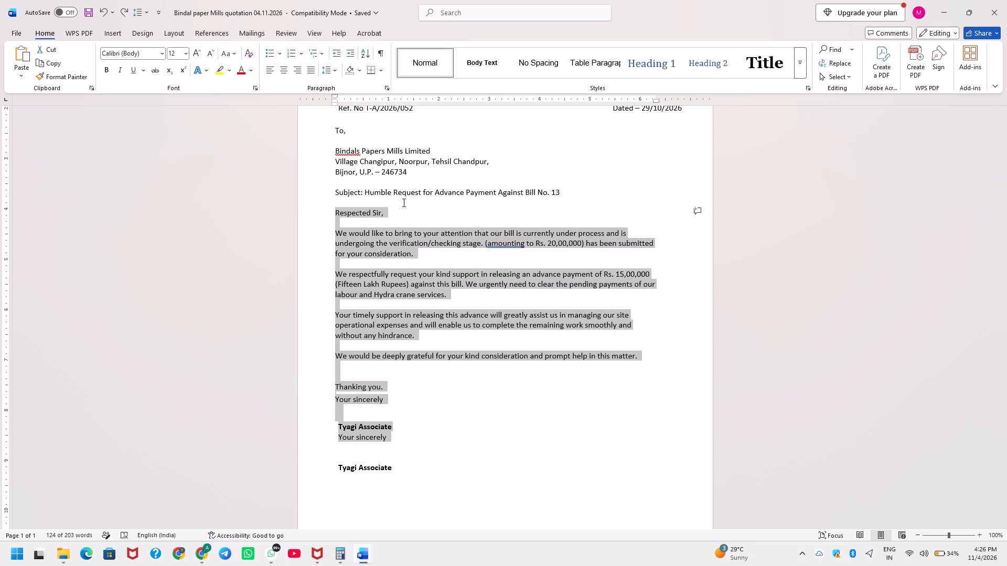
key(shift+Up)
key(shift+Up)
key(ctrl+c)
key(Down)
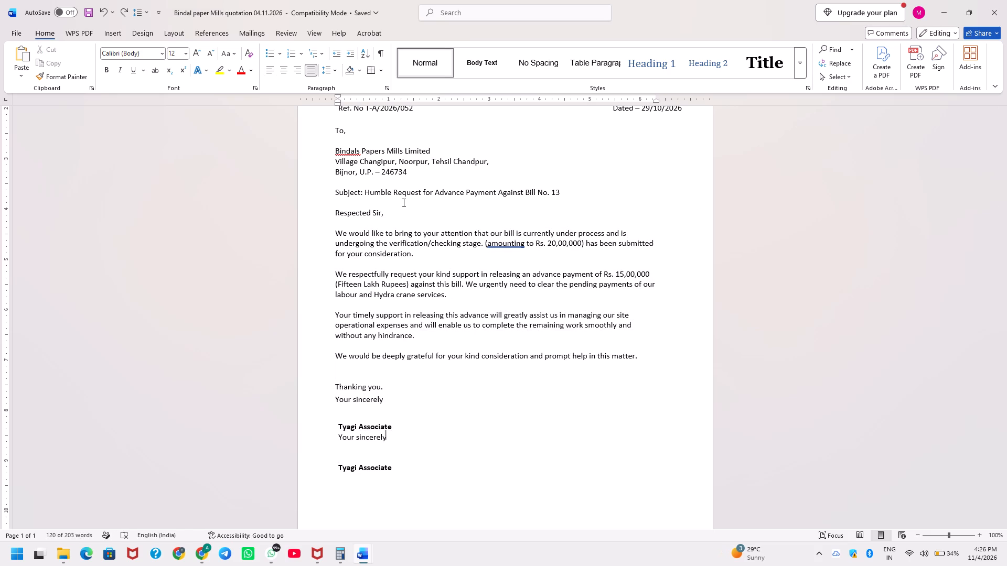
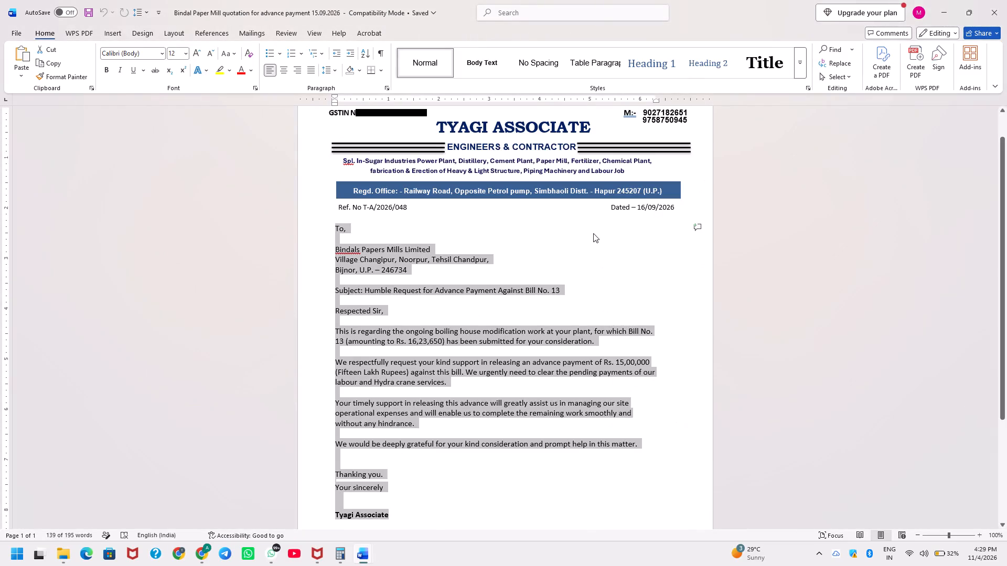
click(1003, 1)
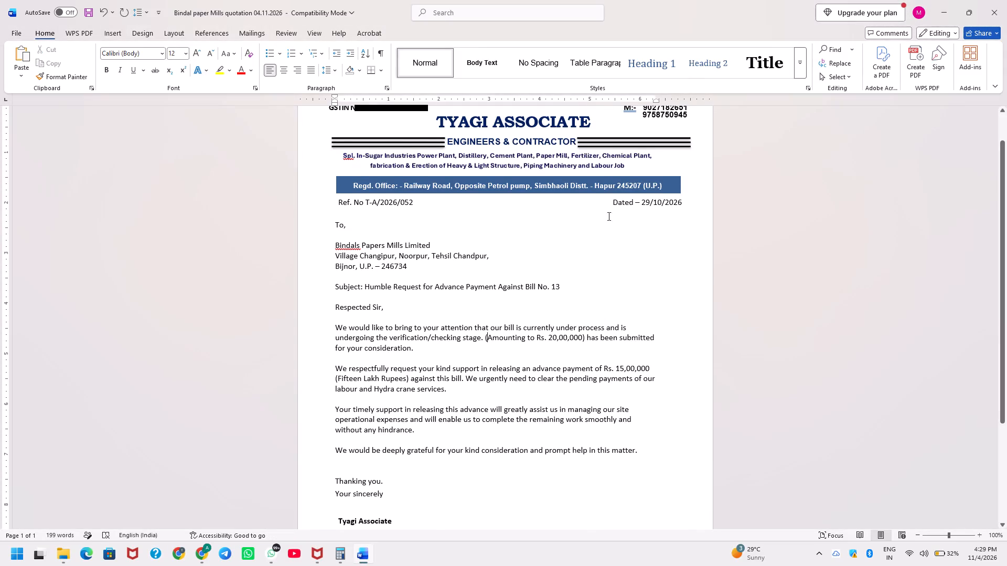
Change the letter's reference number to T-A/2026/053.
click(445, 203)
key(Left)
key(shift+Left)
key(Left)
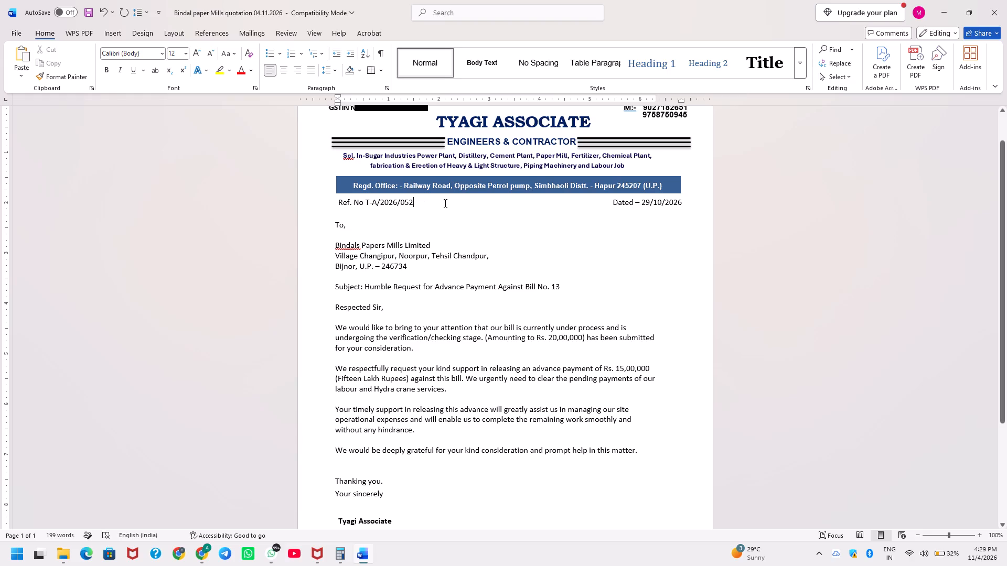
key(shift+Left)
key(2)
key(BackSpace)
key(3)
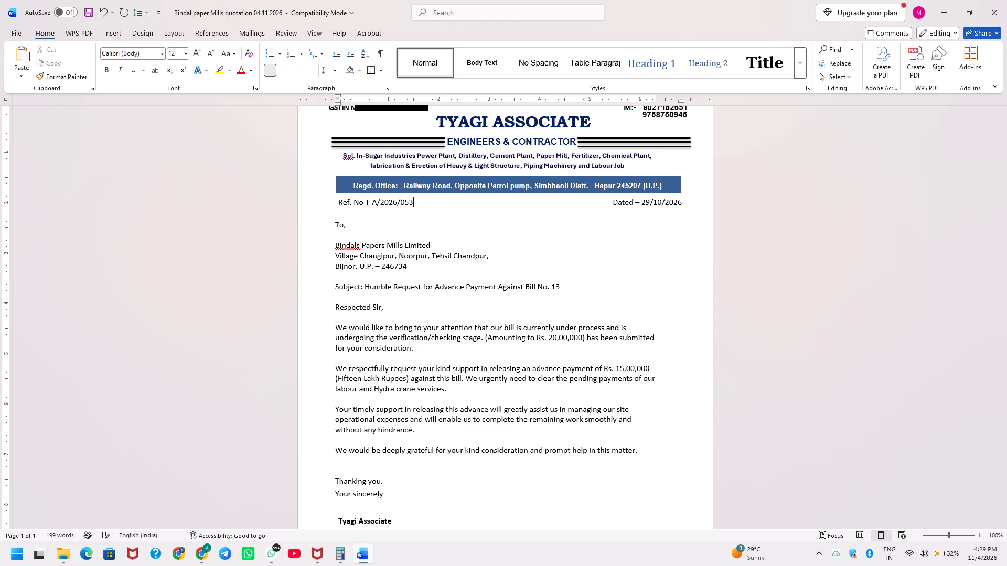
Set the letter's date on the reference line to 04/11/2026.
key(ctrl+Right)
key(ctrl+Right)
key(ctrl+Right)
key(ctrl+Right)
key(ctrl+Right)
key(ctrl+Right)
key(ctrl+Right)
key(ctrl+Right)
key(ctrl+Right)
key(ctrl+Right)
key(ctrl+Right)
key(shift+Right)
key(shift+Right)
text(044)
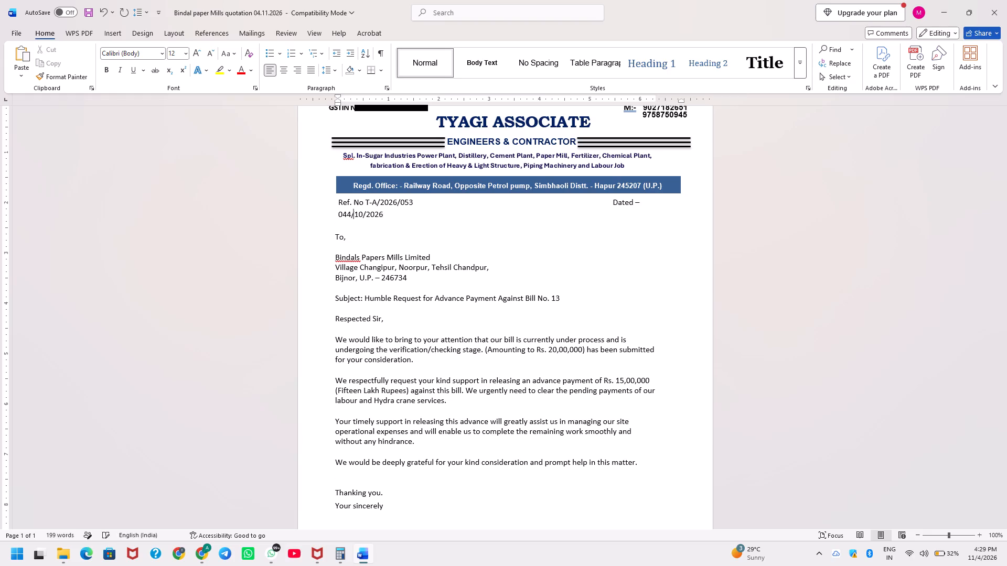
key(BackSpace)
key(Right)
key(Right)
key(shift+Right)
key(1)
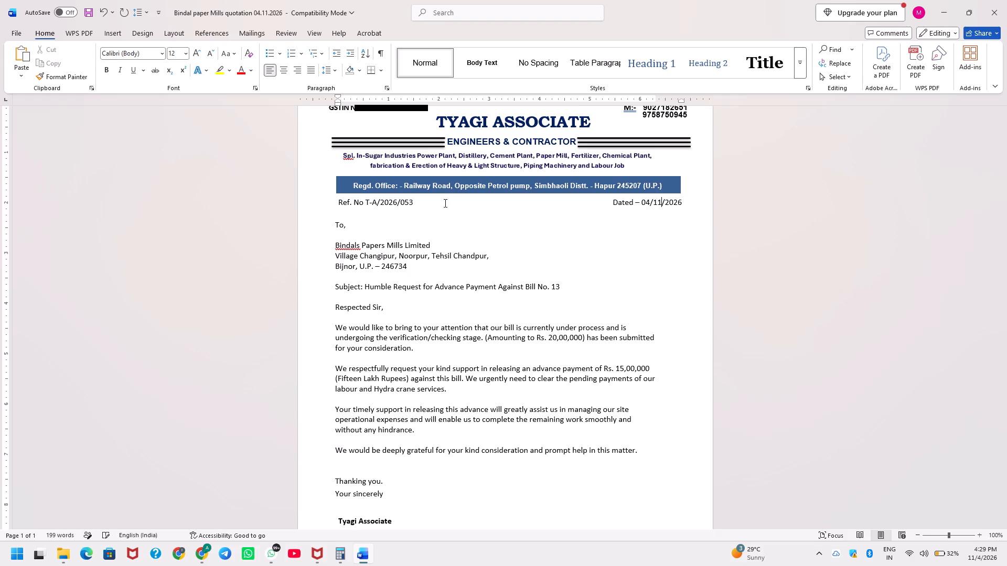
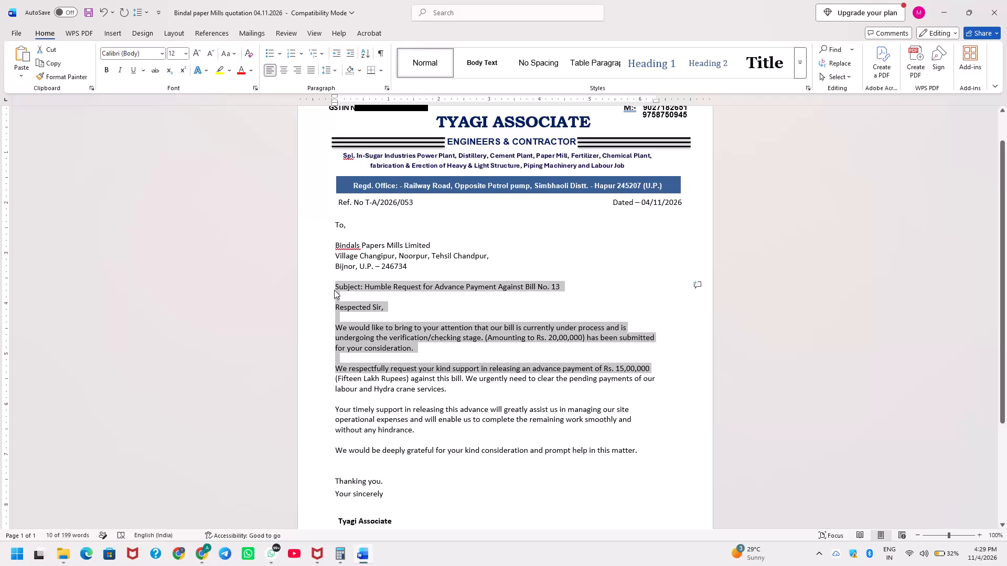
Select the letter's text from the subject line through the closing line "Your sincerely".
key(shift+Down)
key(shift+Down)
key(shift+Down)
key(shift+Down)
key(shift+Down)
key(shift+Down)
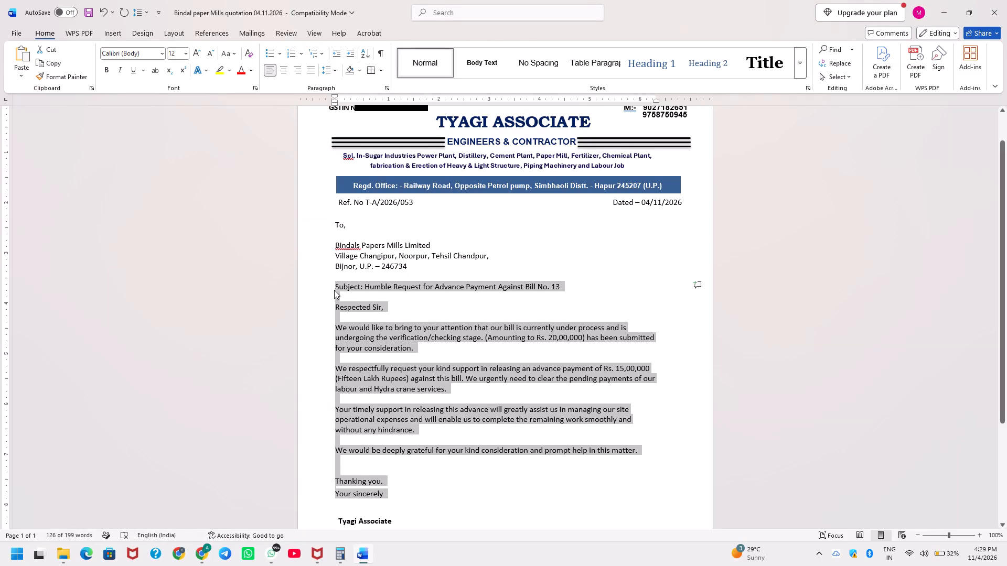
key(shift+Down)
key(shift+Down)
key(shift+Up)
key(shift+Up)
key(shift+Up)
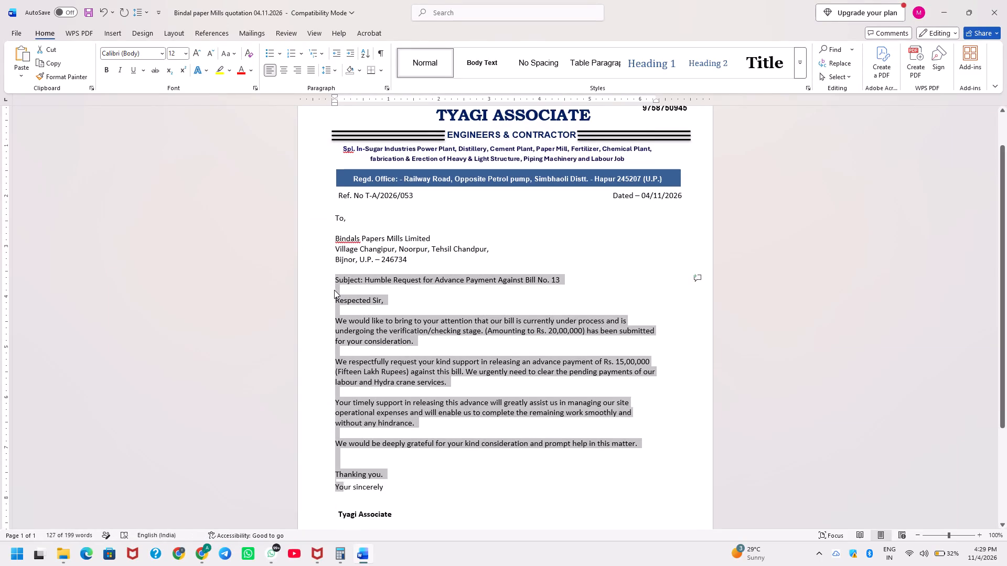
key(shift+Down)
key(shift+Left)
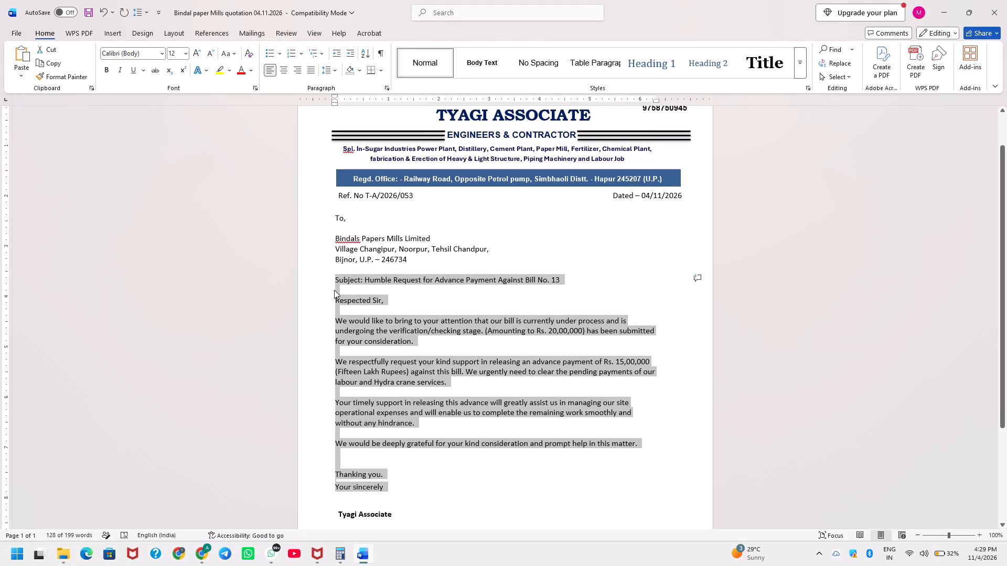
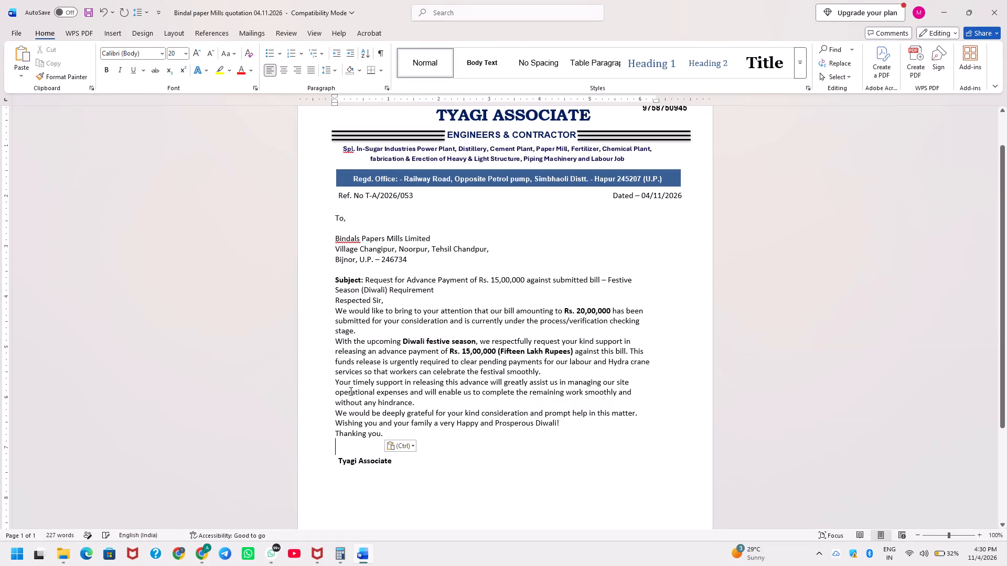
Insert a single blank line before and after the "Respected Sir," salutation and after the opening paragraph about the Rs. 20,00,000 bill.
click(400, 293)
key(Down)
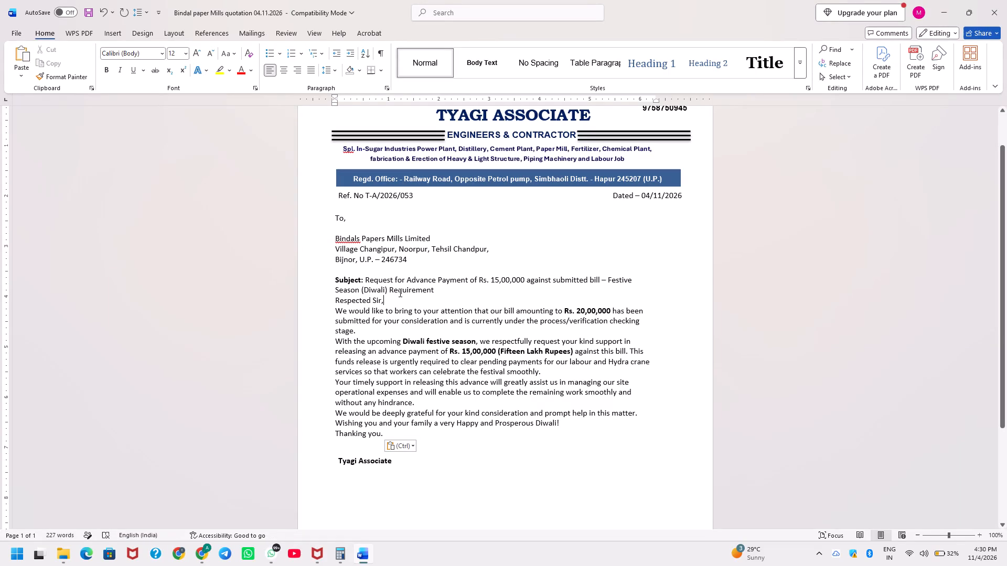
key(ctrl+Left)
key(ctrl+Left)
key(ctrl+Left)
key(ctrl+Left)
key(ctrl+Right)
key(Return)
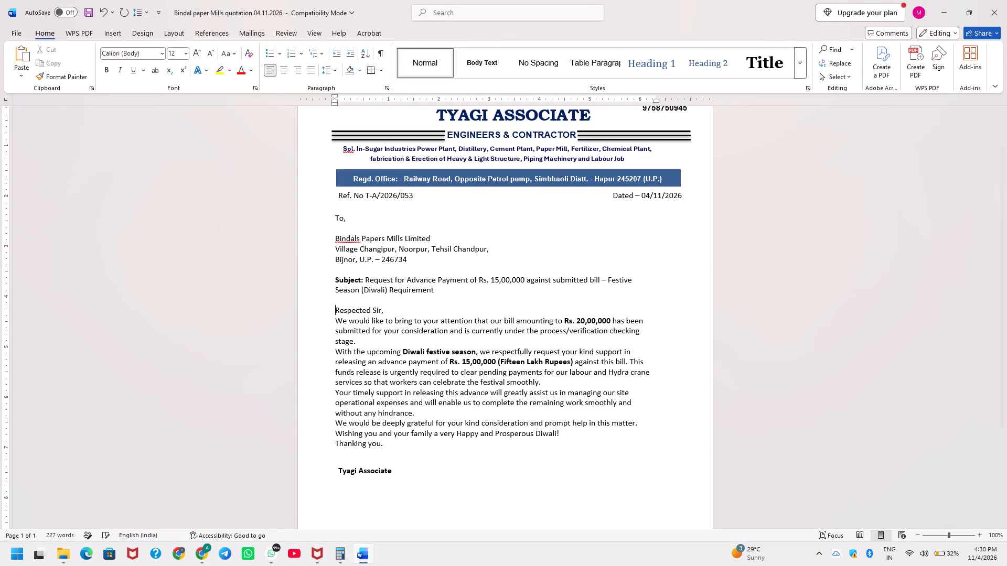
key(Down)
key(Return)
key(Down)
key(Down)
key(Down)
key(Return)
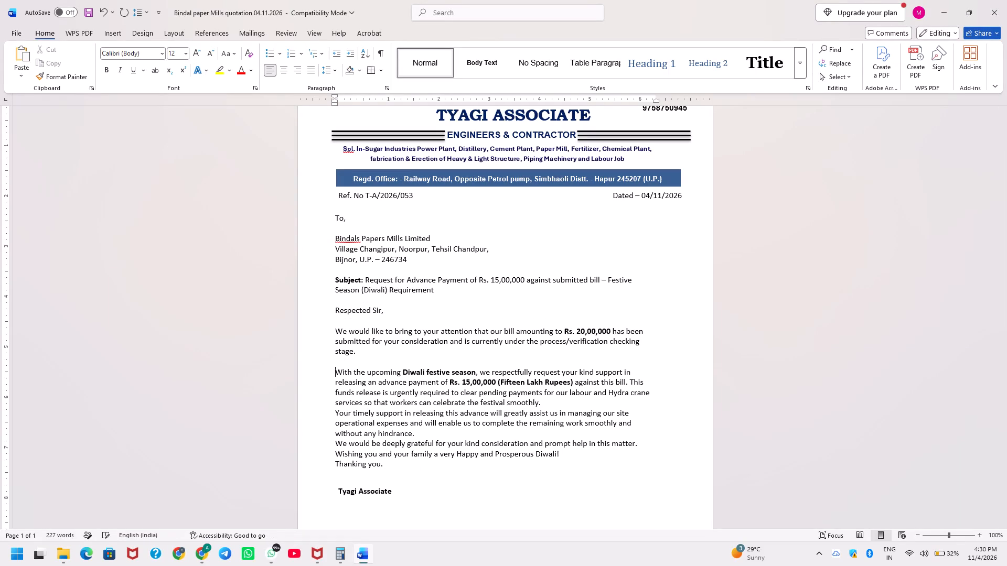
Insert a single blank line before and after the paragraph beginning "Your timely support in releasing this advance".
key(Down)
key(Down)
key(Down)
key(Down)
key(Down)
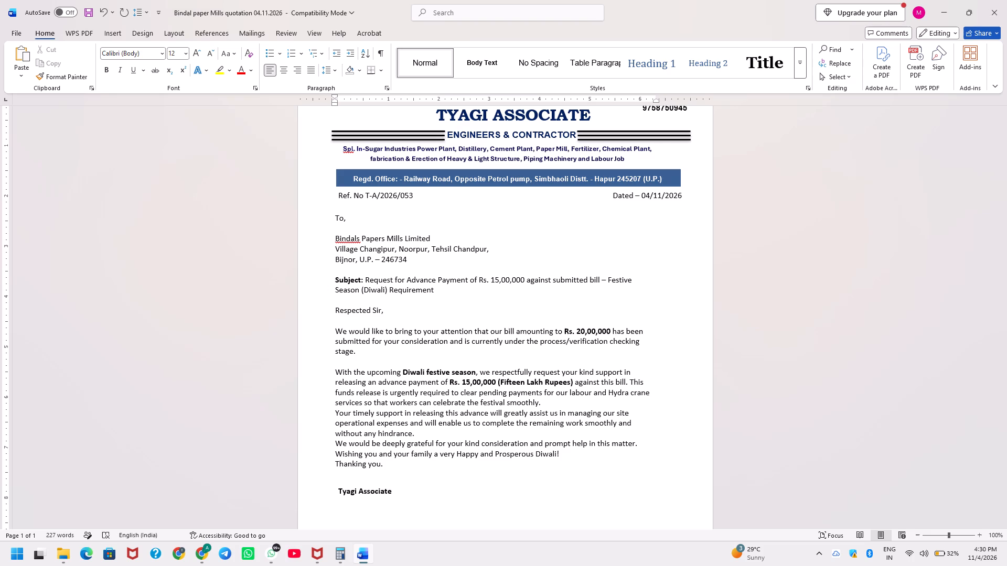
key(Down)
key(Down)
key(Return)
key(Up)
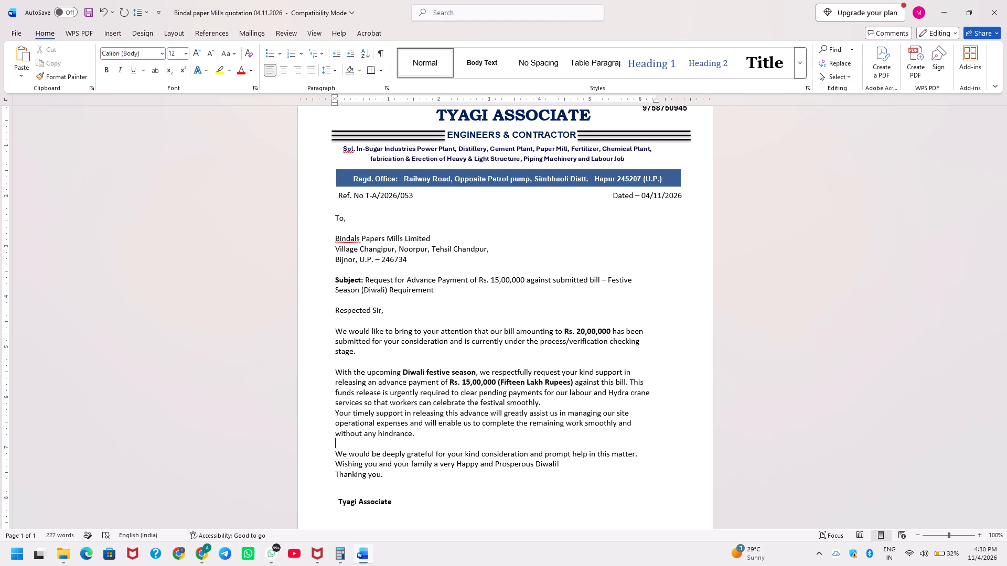
key(Up)
key(Up)
key(Up)
key(Return)
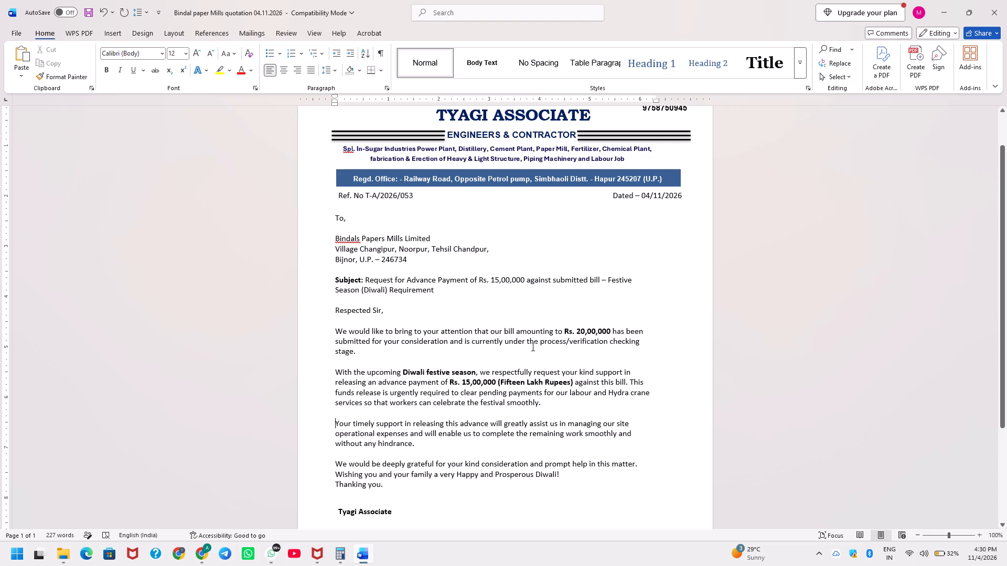
Insert two blank lines between the Diwali wishes line and "Thanking you.".
scroll(552, 387, down, 1)
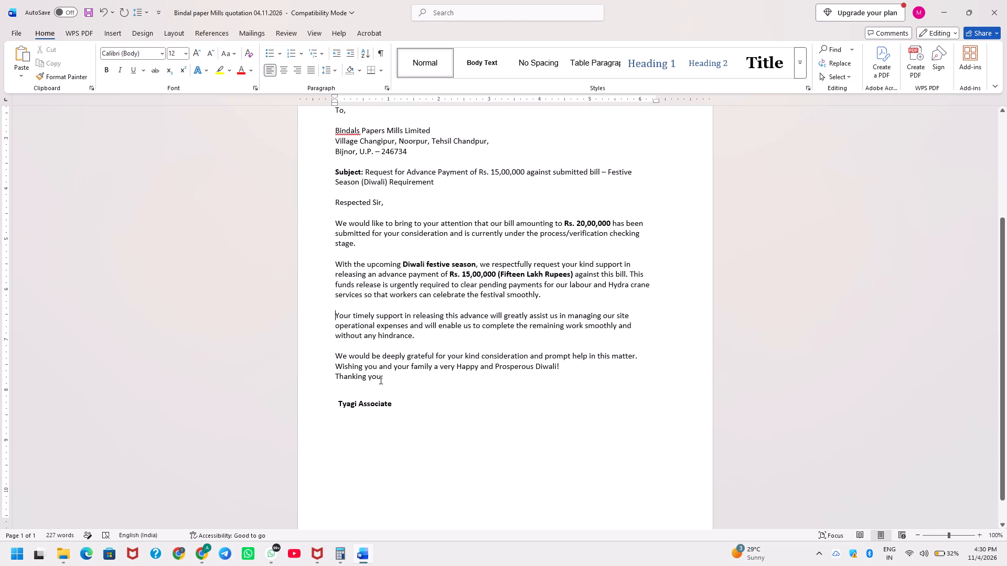
click(335, 378)
key(Return)
key(Return)
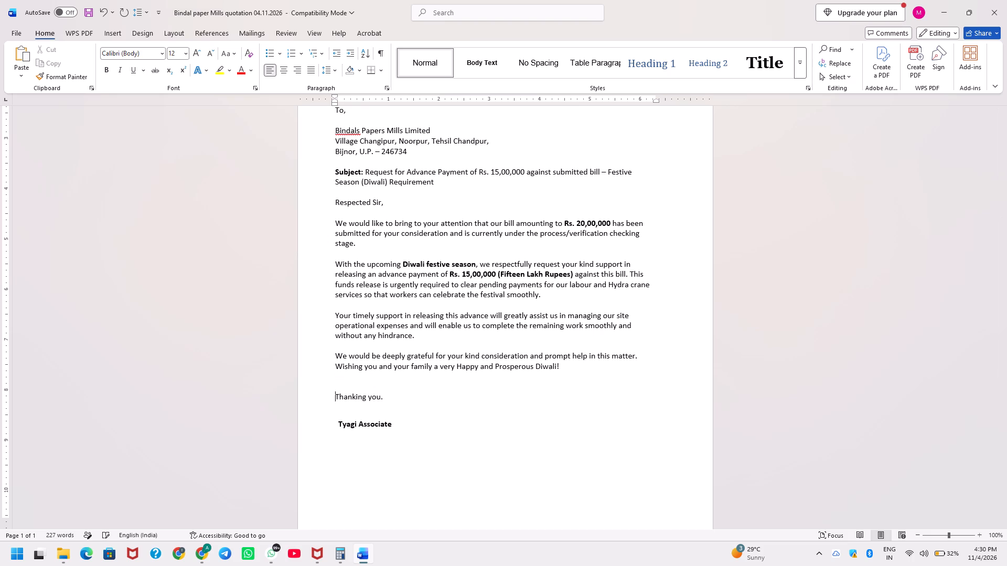
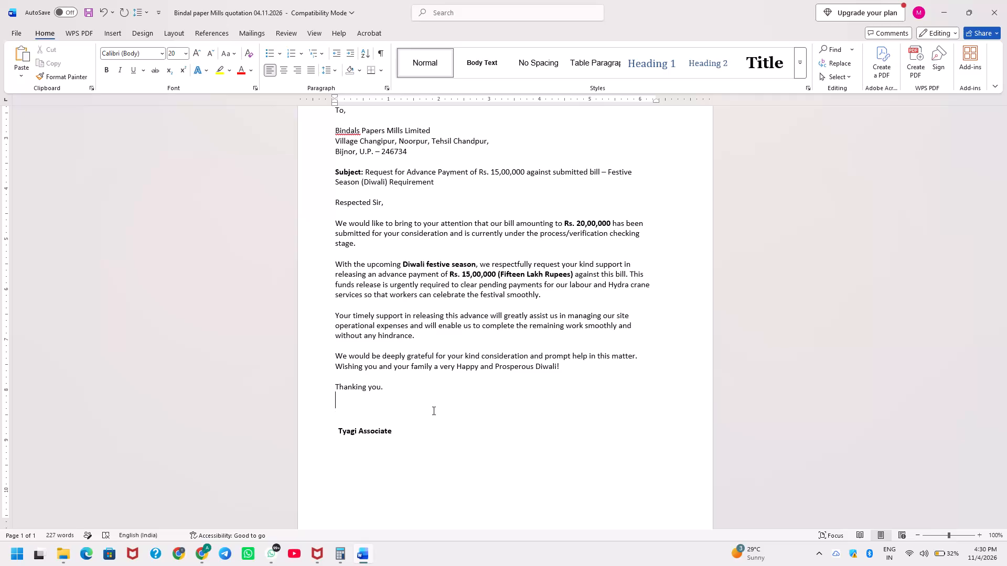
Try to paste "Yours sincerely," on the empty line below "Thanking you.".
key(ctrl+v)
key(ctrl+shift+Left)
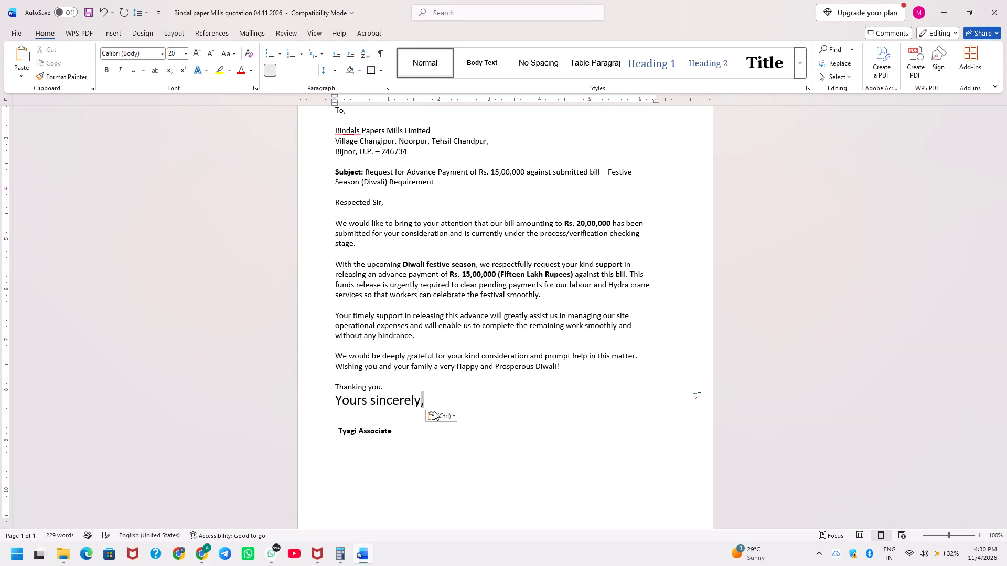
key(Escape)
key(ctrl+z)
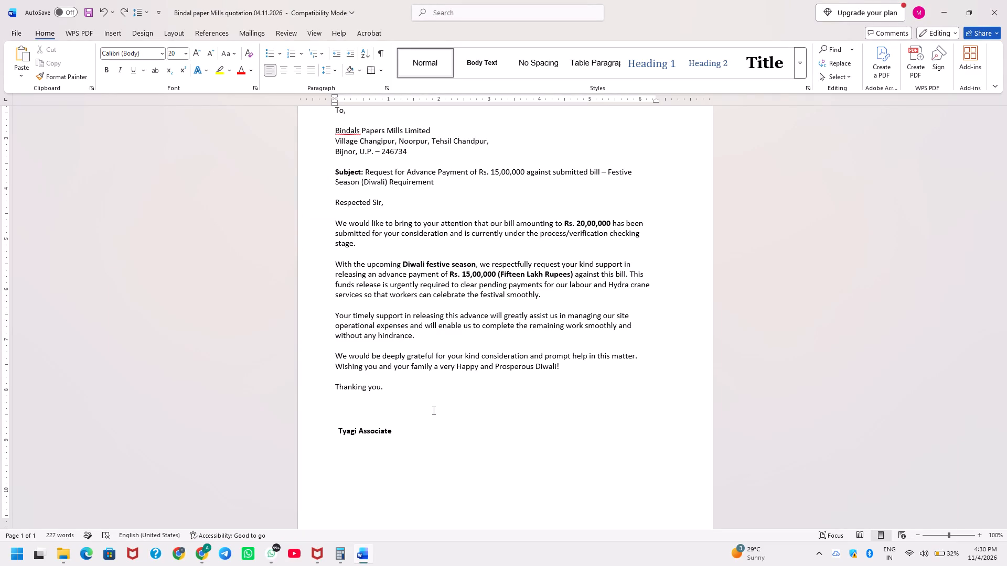
Paste "Yours sincerely," at 12 pt below "Thanking you.", with one blank line between them.
key(BackSpace)
key(Return)
key(ctrl+v)
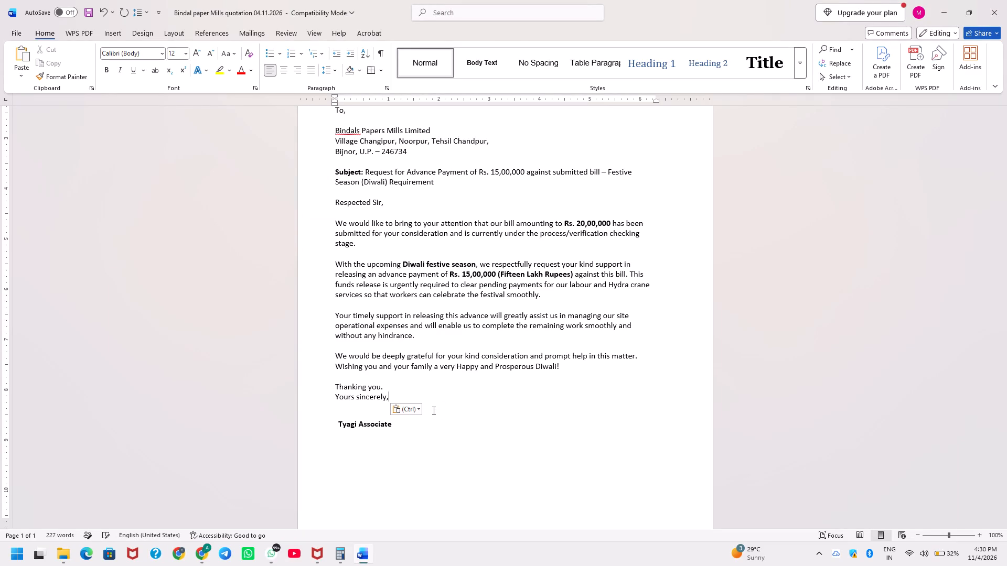
key(ctrl+Left)
key(ctrl+Left)
key(ctrl+Left)
key(ctrl+Left)
key(Right)
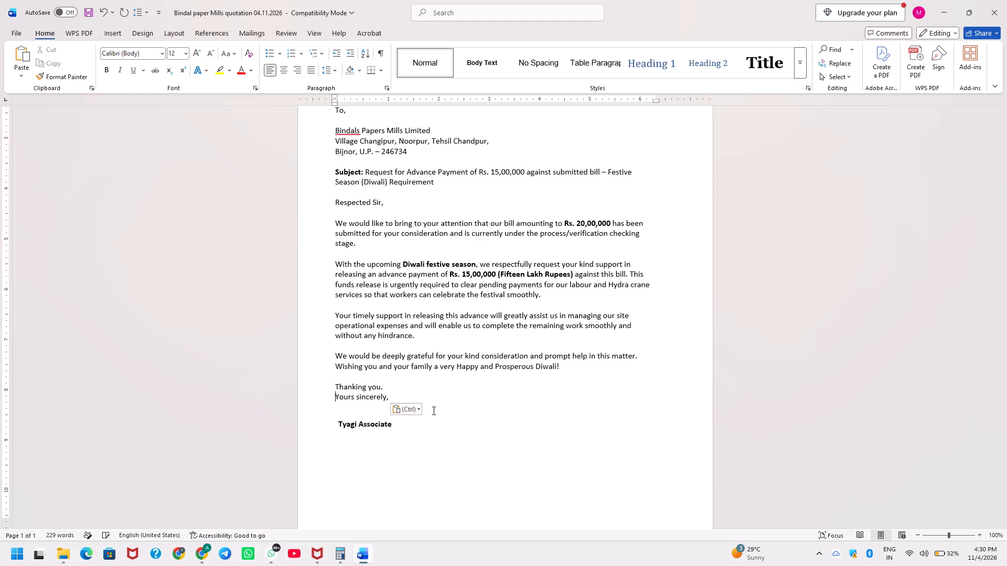
key(Return)
key(Down)
key(Down)
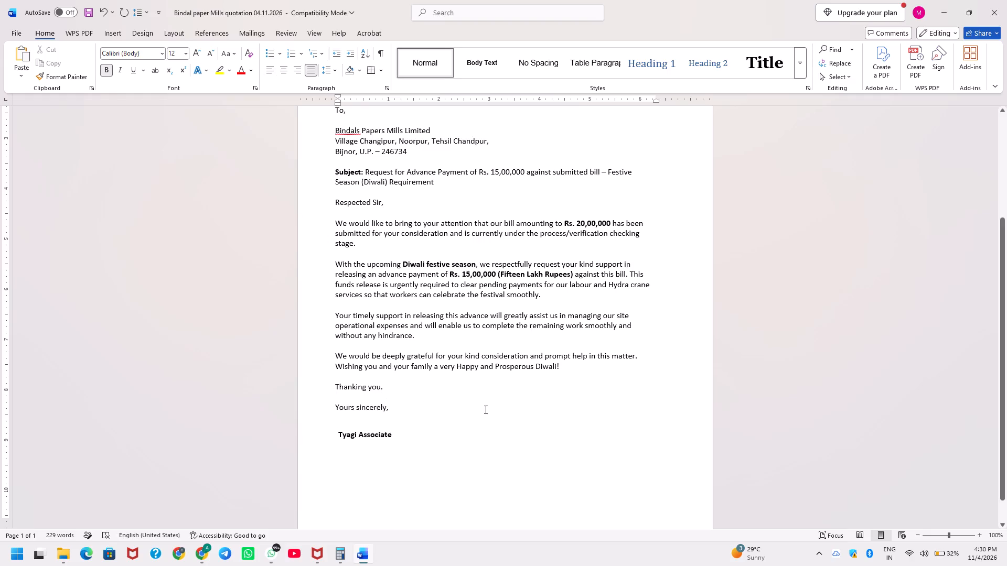
Delete the amount "Rs. 15,00,000" from the letter's subject line.
scroll(509, 399, up, 2)
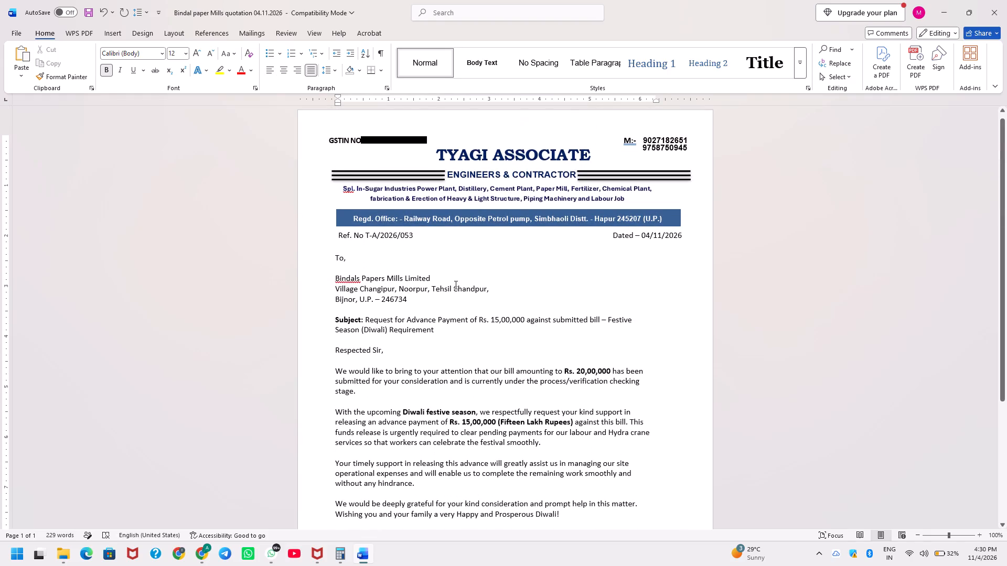
click(477, 320)
key(Right)
key(ctrl+shift+Right)
key(ctrl+shift+Right)
key(ctrl+shift+Right)
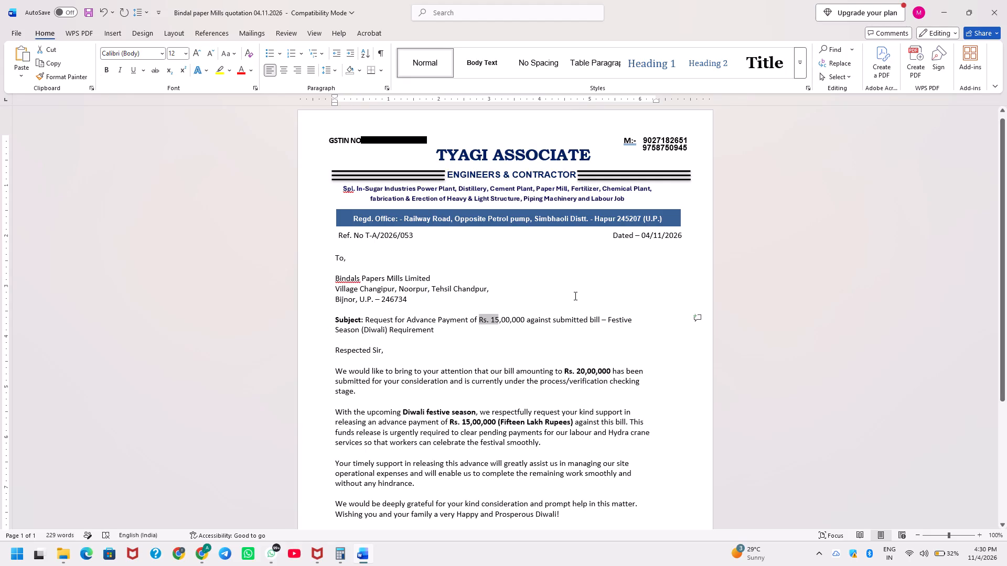
key(ctrl+shift+Right)
key(ctrl+shift+Right)
key(ctrl+shift+Right)
key(ctrl+shift+Right)
key(ctrl+shift+Right)
key(ctrl+shift+Left)
key(BackSpace)
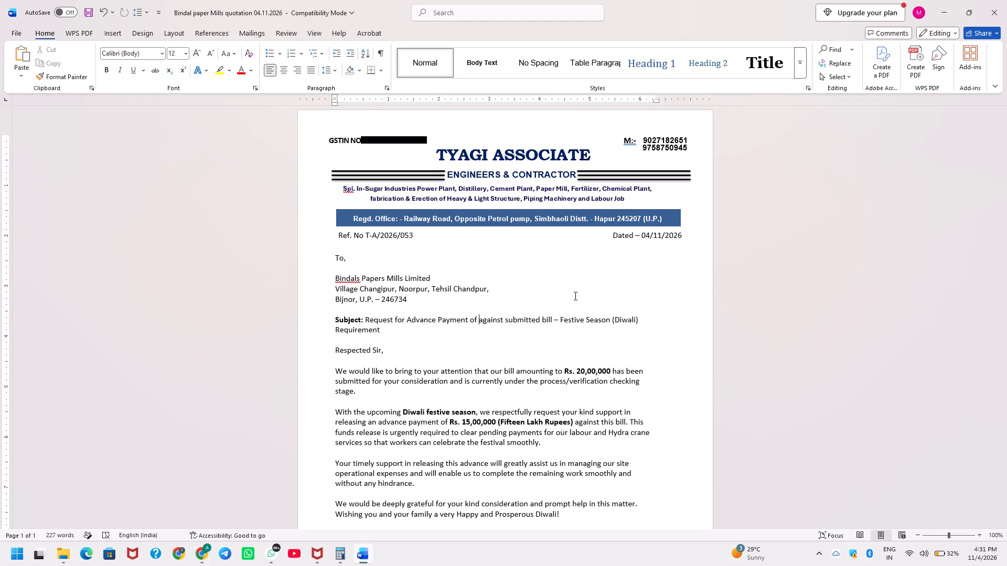
Save the letter.
key(ctrl+s)
key(ctrl+s)
scroll(575, 296, down, 1)
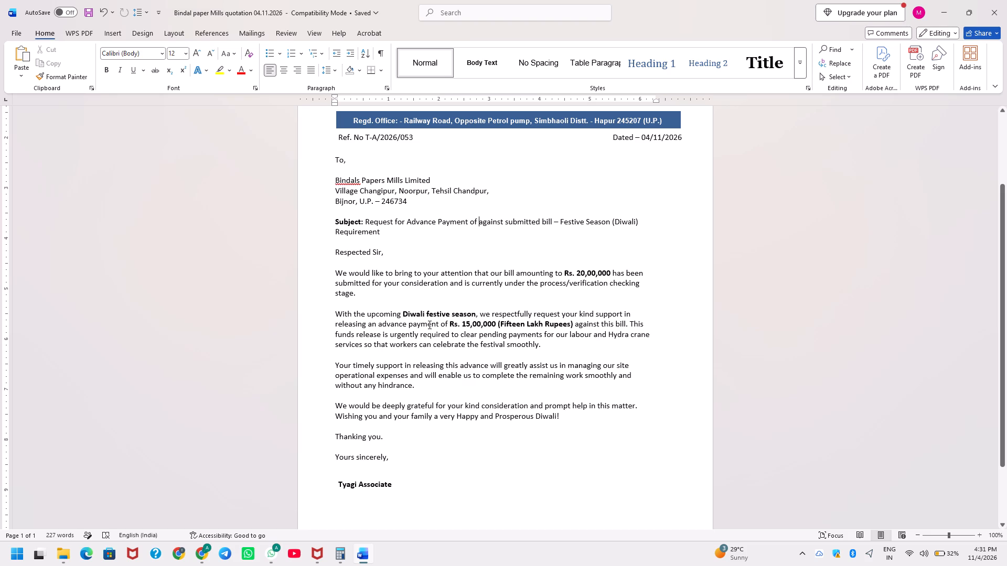
key(ctrl+s)
key(ctrl+s)
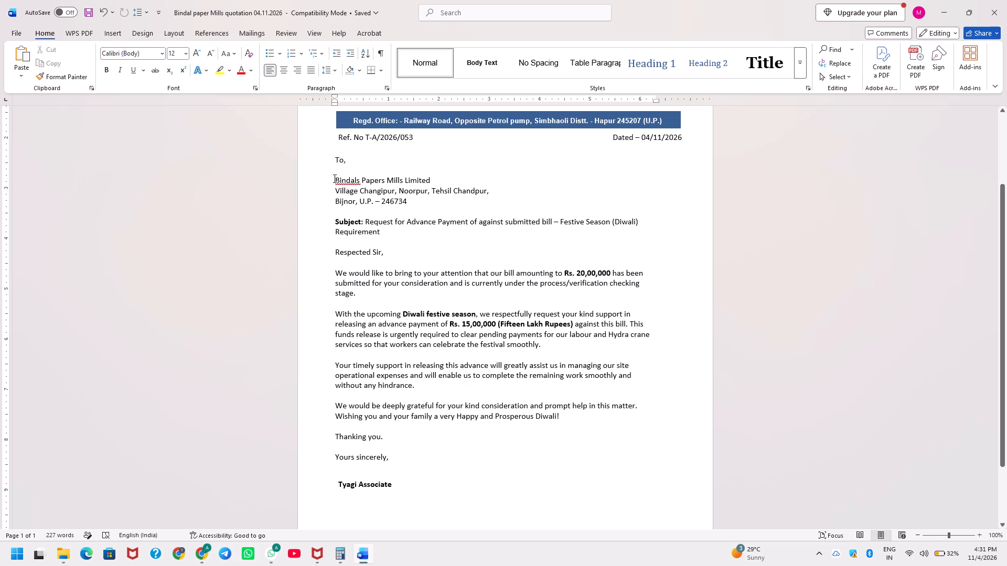
Justify the letter text from the Bindals Papers Mills Limited address to the Tyagi Associate signature, and save the letter.
drag(335, 178, 383, 489)
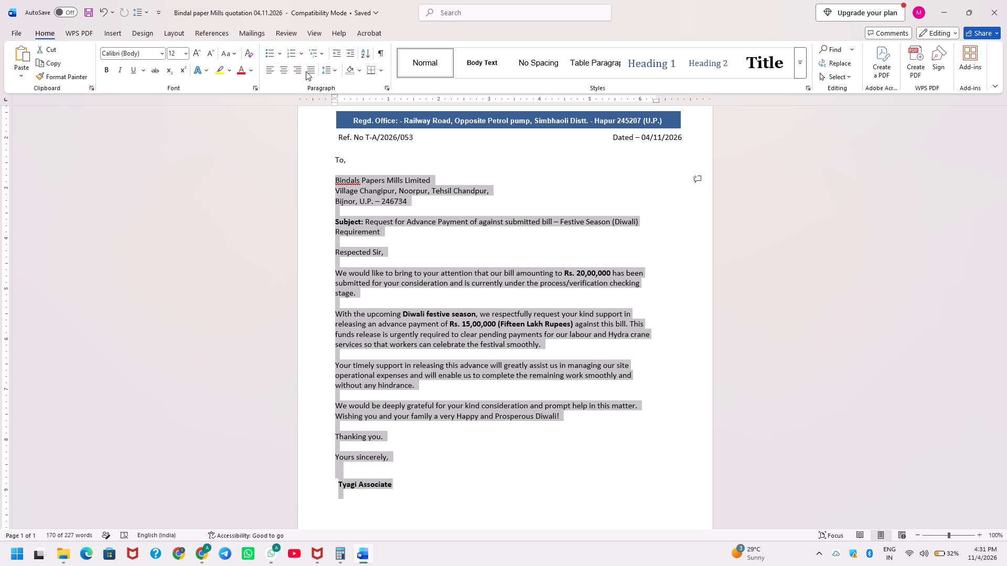
click(309, 71)
click(477, 408)
key(ctrl+s)
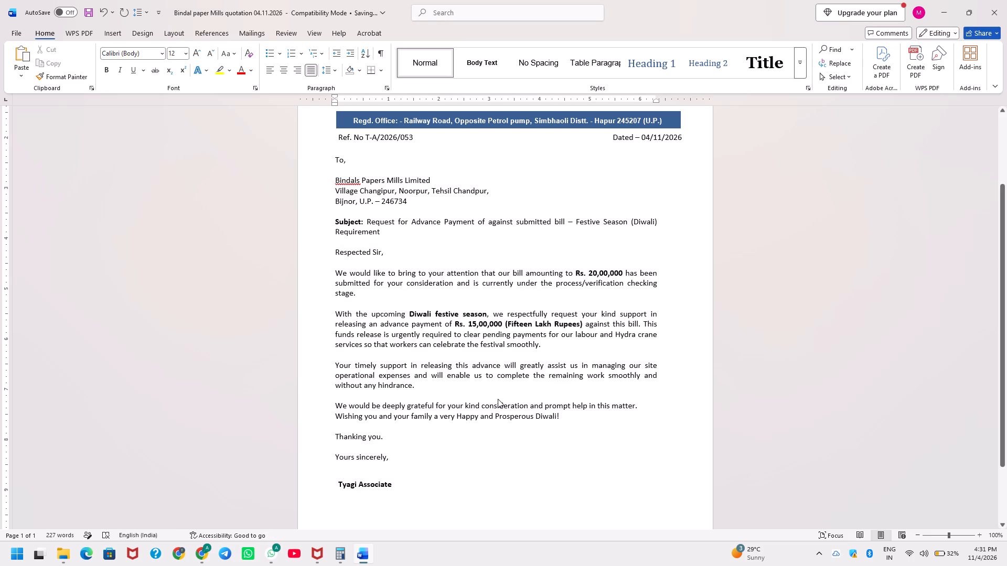
Copy the whole letter text from "To," through the "Tyagi Associate" signature.
scroll(518, 330, up, 1)
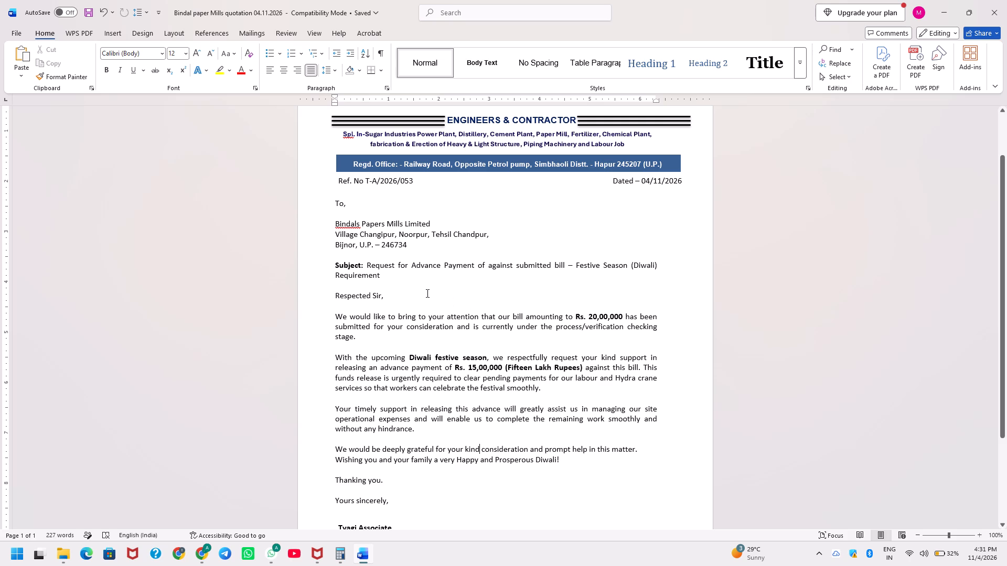
drag(333, 199, 394, 530)
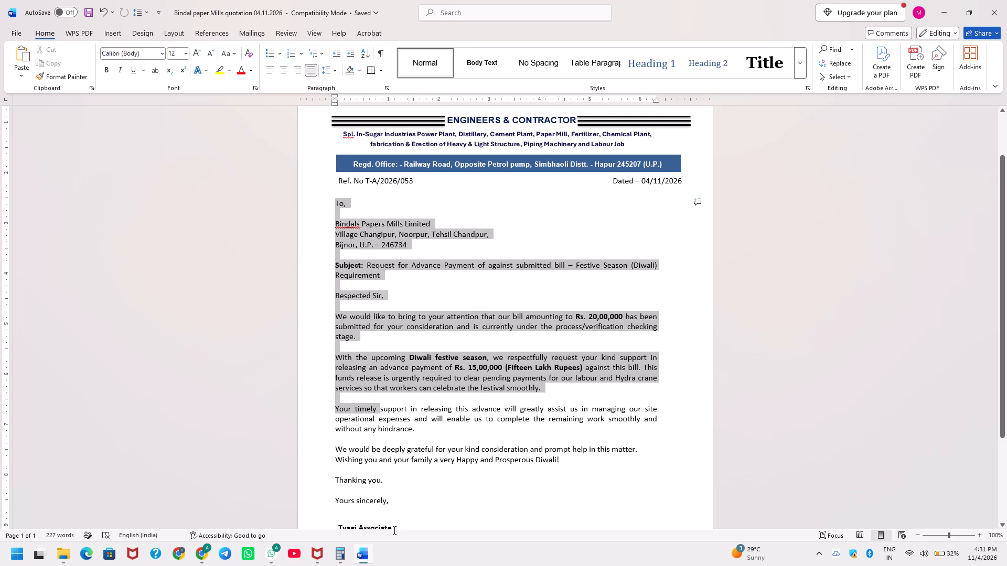
drag(394, 530, 391, 463)
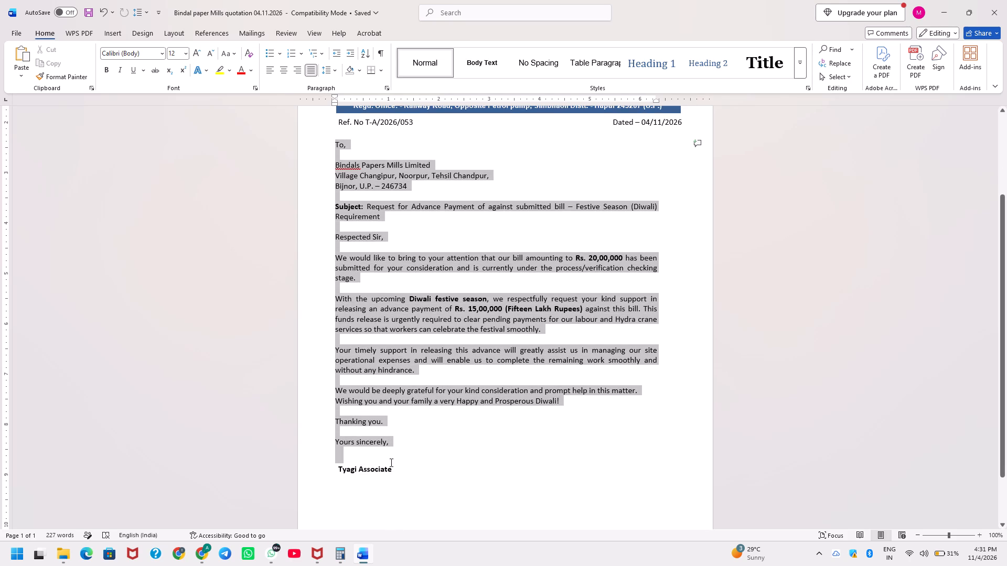
drag(391, 463, 392, 470)
key(ctrl+c)
key(ctrl+c)
key(ctrl+c)
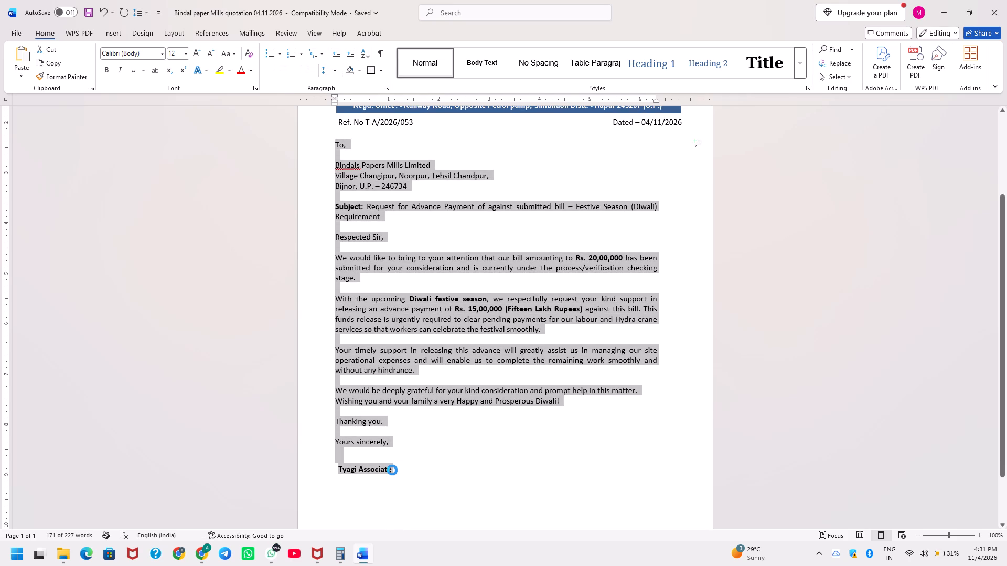
key(Left)
key(Left)
key(Left)
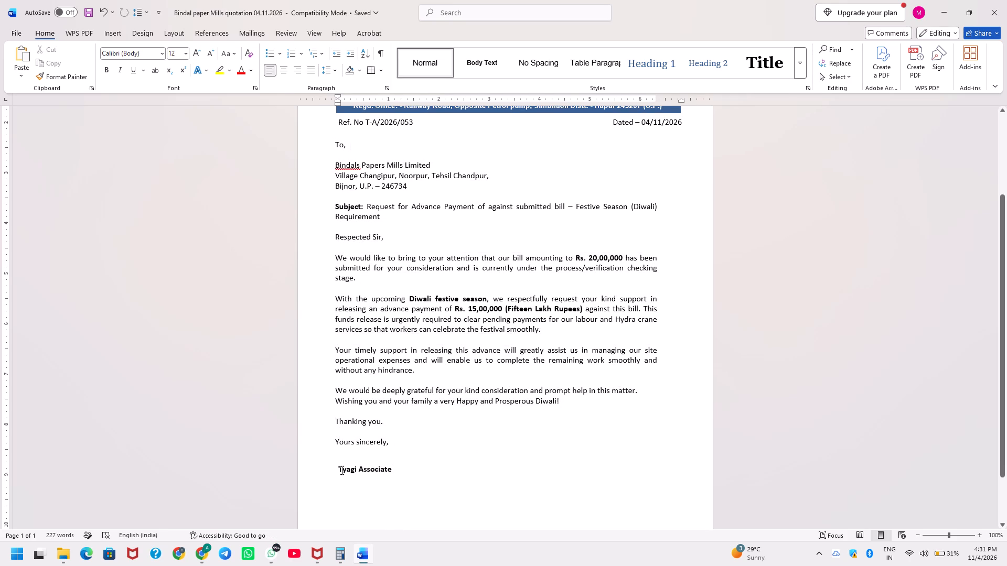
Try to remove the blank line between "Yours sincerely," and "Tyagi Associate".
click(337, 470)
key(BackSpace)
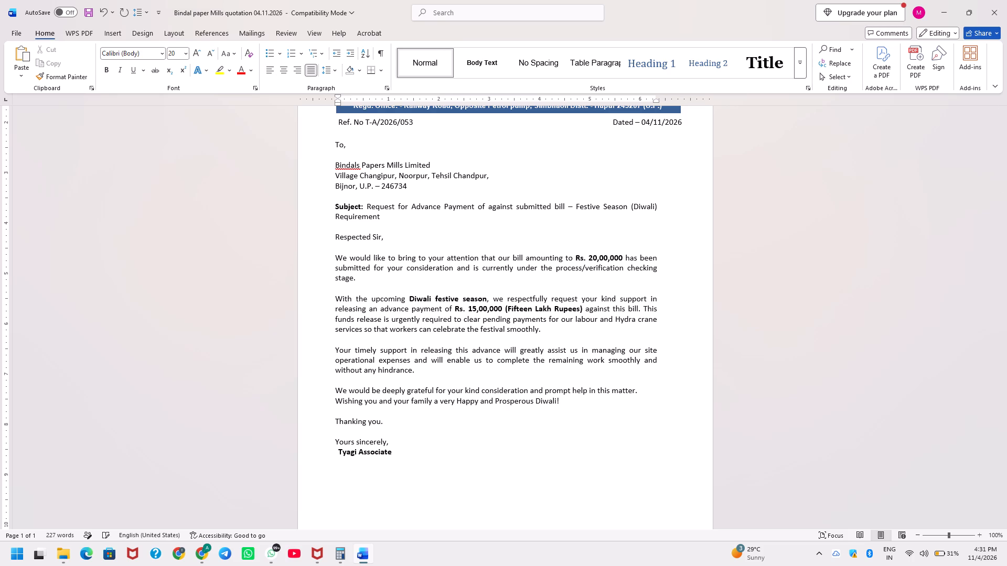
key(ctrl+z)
Indent the "Yours sincerely," line by one space to align it with the signature below.
key(Up)
key(Up)
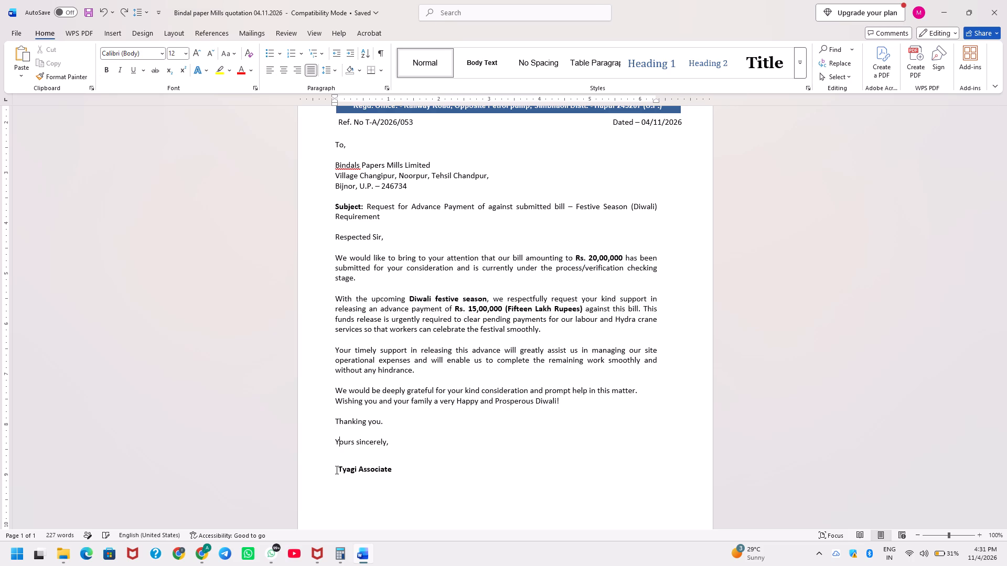
key(Left)
key(space)
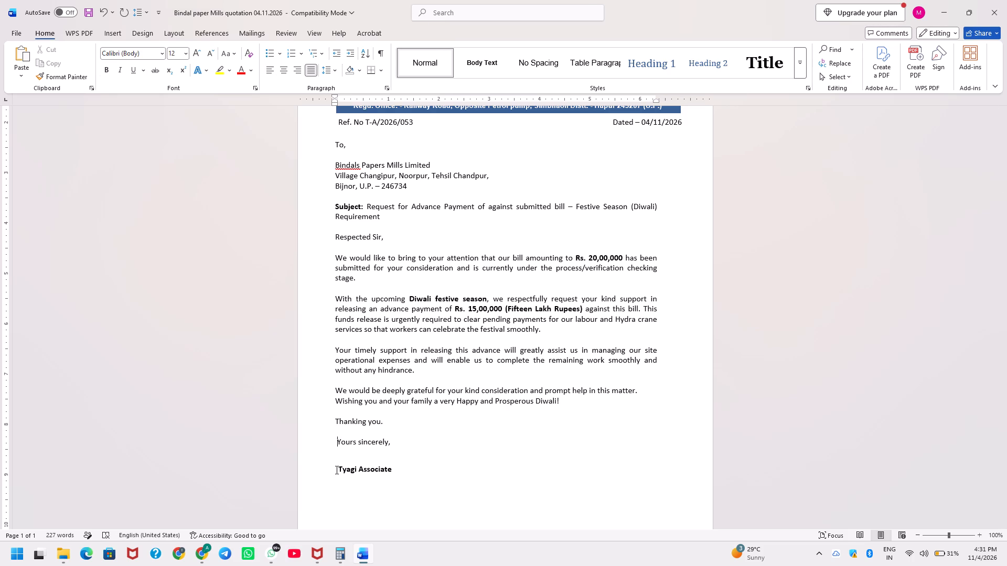
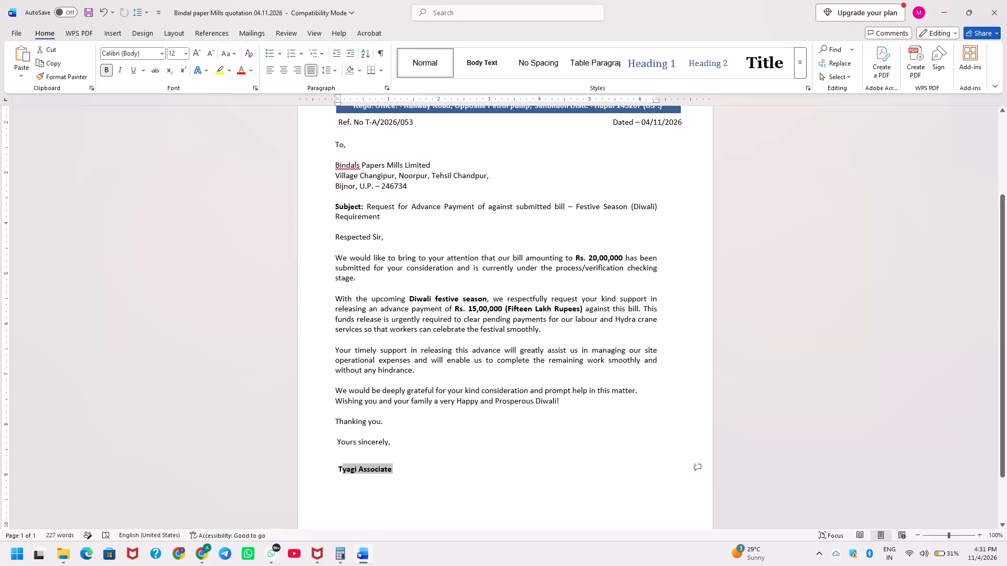
Copy the updated letter text again, from "To," through the "Tyagi Associate" signature.
key(shift+Up)
key(shift+Up)
key(shift+Up)
key(shift+Up)
key(shift+Up)
key(shift+Up)
key(shift+Up)
key(shift+Up)
key(shift+Up)
key(shift+Up)
key(shift+Up)
key(shift+Up)
key(shift+Up)
key(shift+Up)
key(shift+Up)
key(shift+Up)
key(shift+Up)
key(shift+Up)
key(shift+Up)
key(shift+Up)
key(shift+Up)
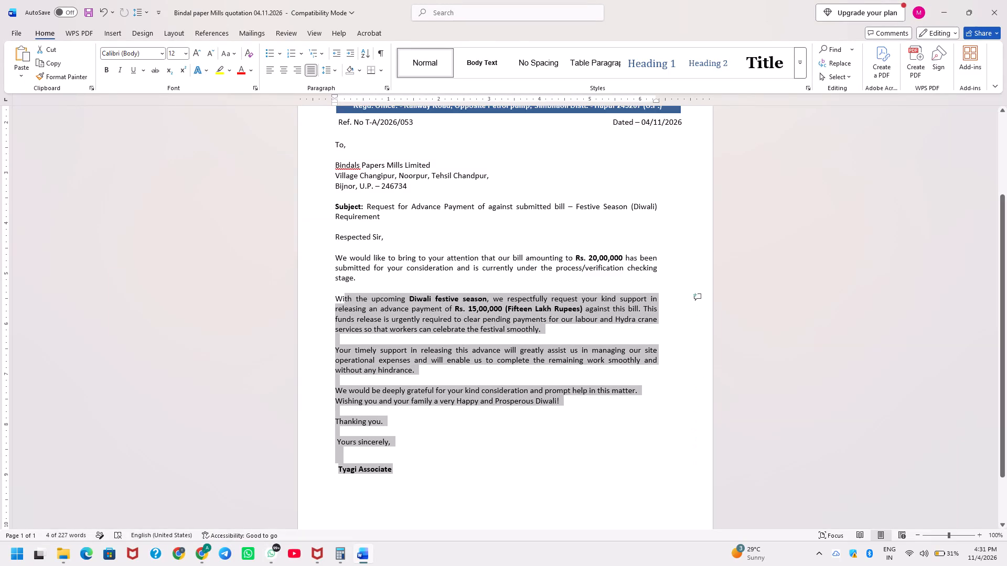
key(shift+Right)
key(ctrl+c)
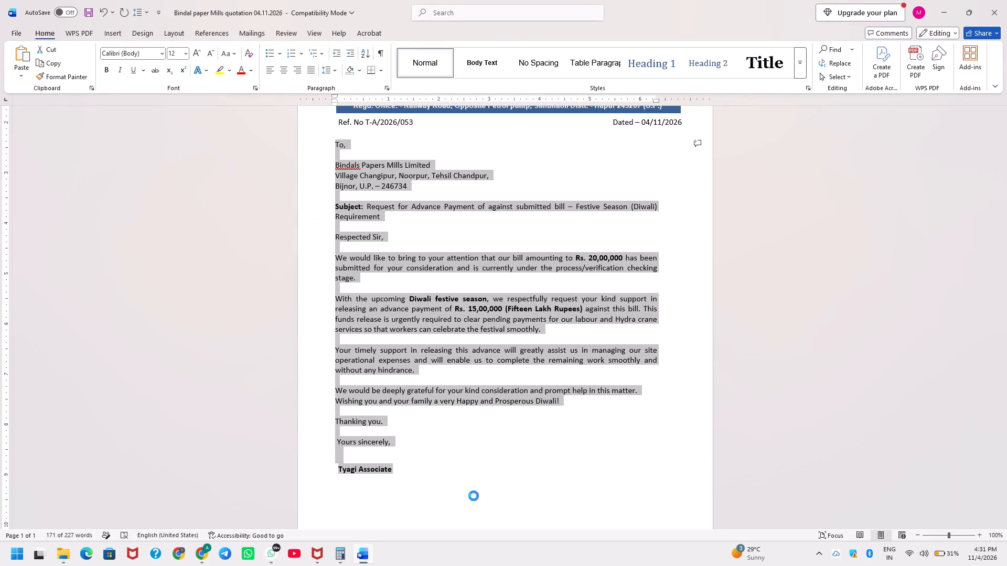
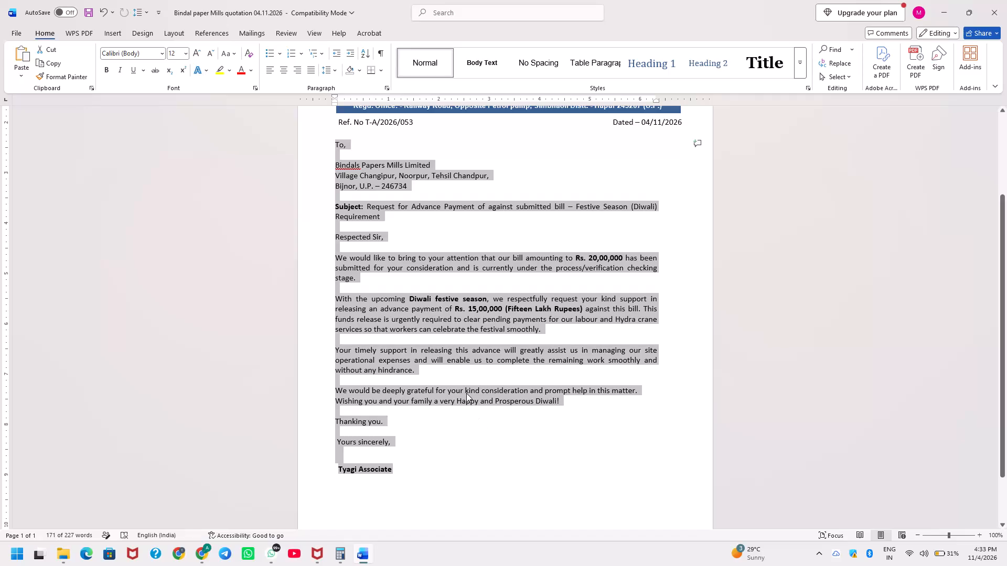
Check the letter's layout in print preview, return to the document and save it.
click(502, 440)
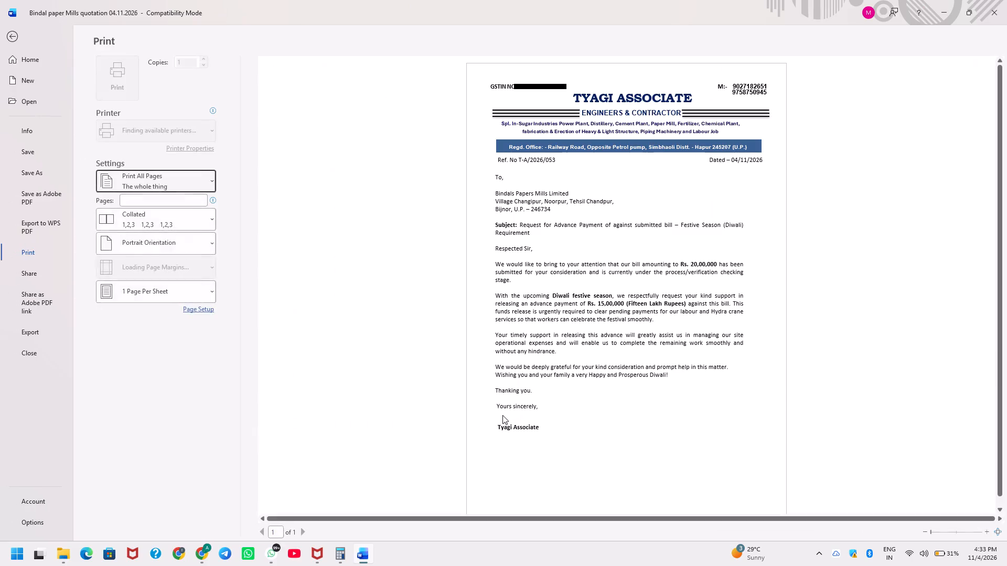
key(Escape)
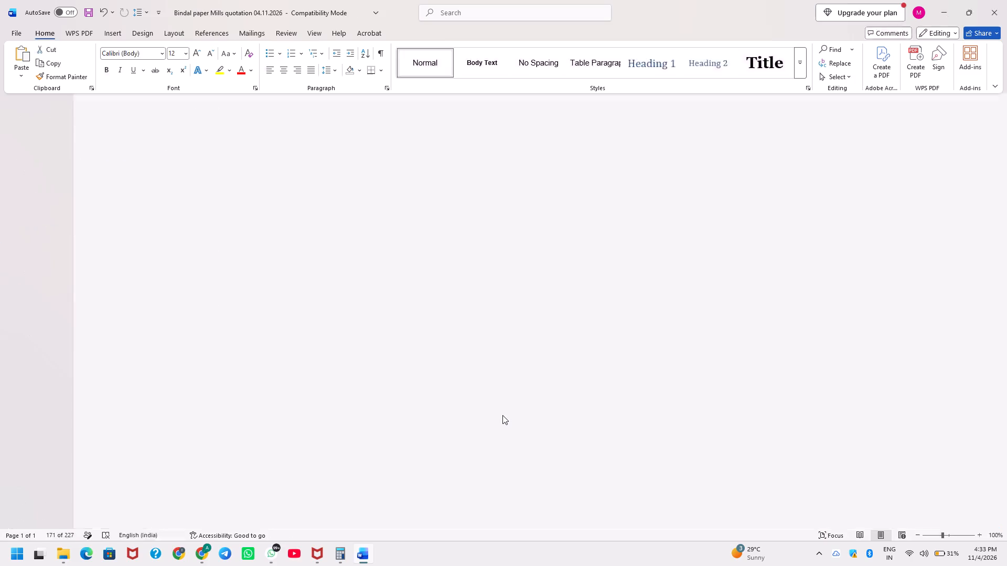
click(367, 254)
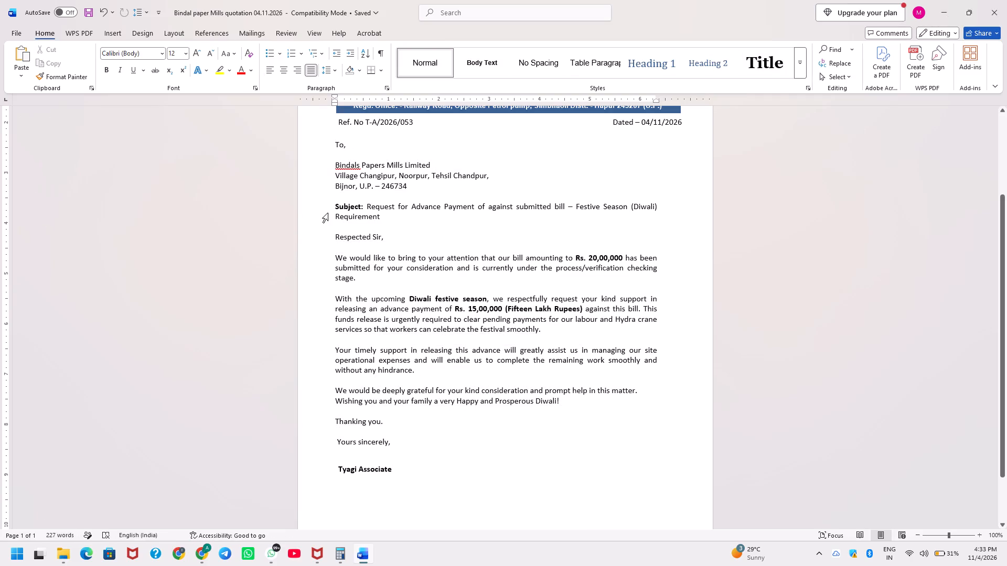
Select the letter text from the "Subject:" line through the "Happy and Prosperous Diwali!" line.
click(337, 206)
key(shift+Down)
key(shift+Down)
key(shift+Down)
key(shift+Down)
key(shift+Down)
key(shift+Down)
key(shift+Down)
key(shift+Down)
key(shift+Down)
key(shift+Down)
key(shift+Down)
key(shift+Down)
key(shift+Down)
key(shift+Down)
key(shift+Down)
key(shift+Down)
key(shift+Down)
key(shift+Down)
key(shift+Down)
key(shift+Down)
key(shift+Down)
key(shift+Down)
key(shift+Down)
key(shift+Down)
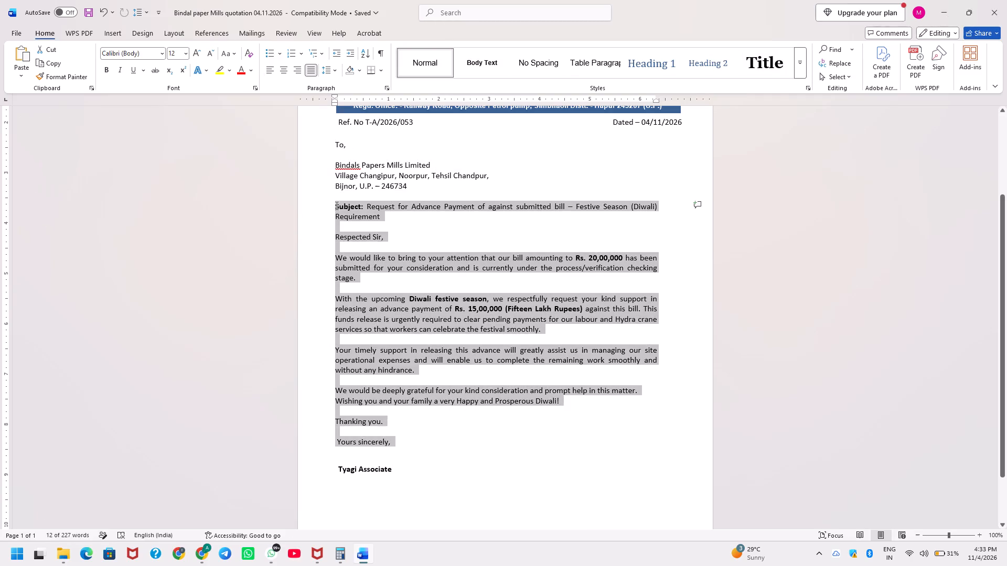
key(shift+Down)
key(shift+Down)
key(shift+Up)
key(shift+Up)
key(shift+Up)
key(shift+Up)
key(shift+Up)
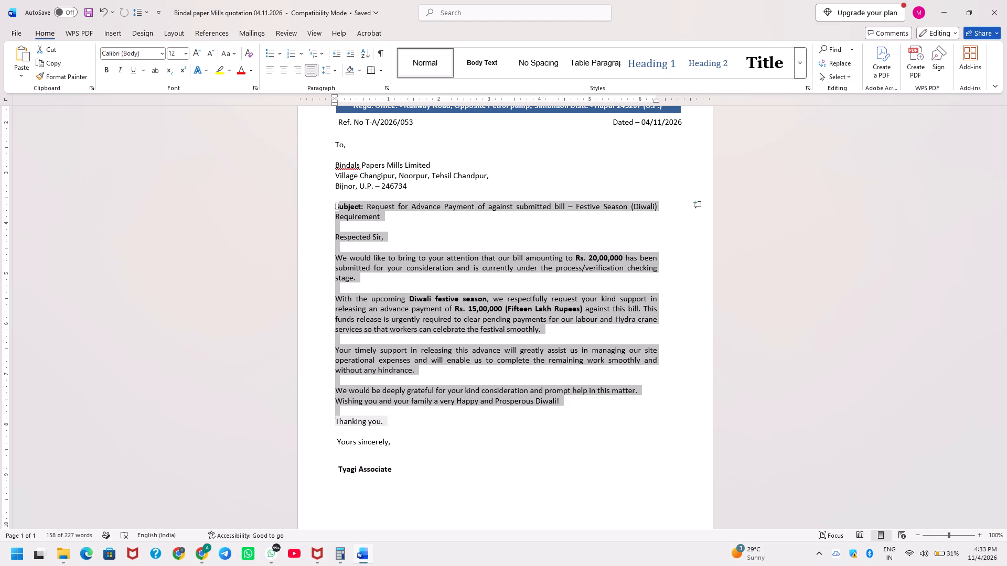
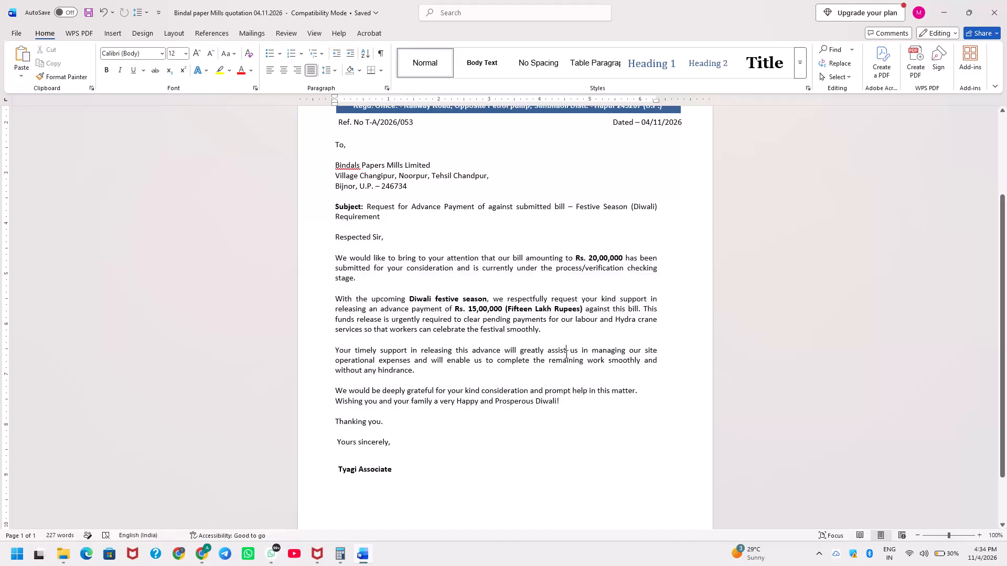
Print the letter using Microsoft Print to PDF as the printer.
click(136, 122)
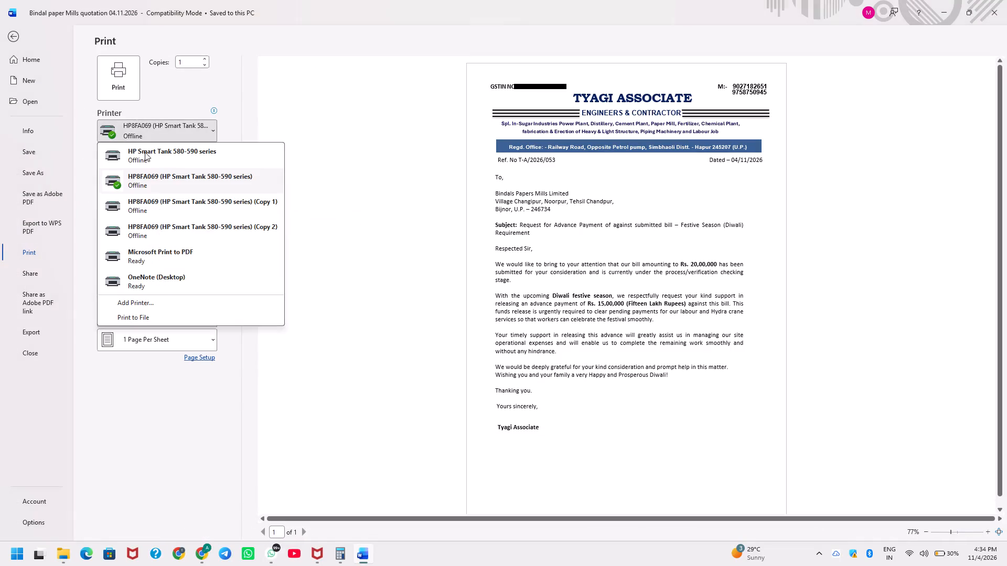
click(160, 263)
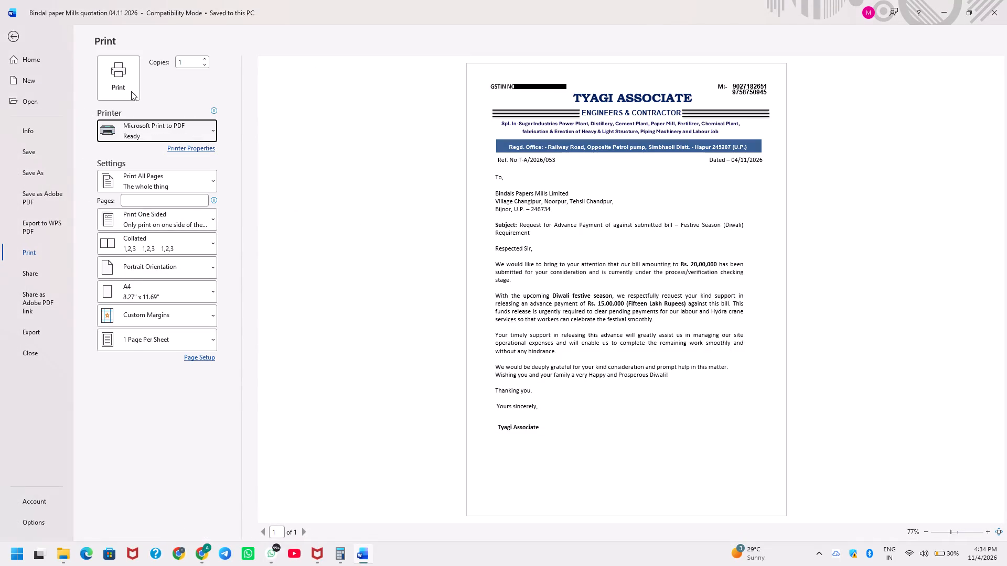
click(131, 91)
click(131, 91)
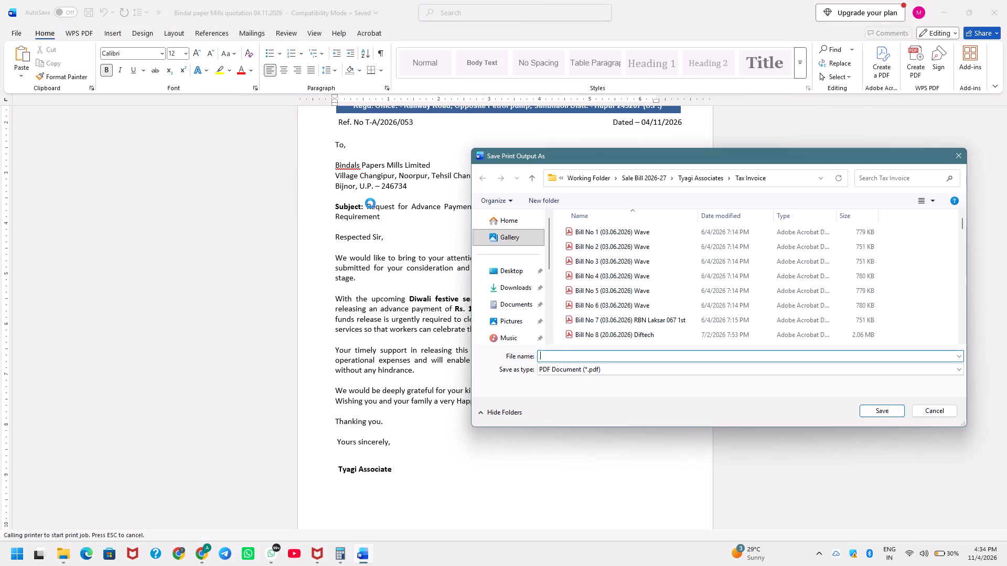
Set the PDF's save location to the Quotation PDF folder inside Working Folder on Local Disk (D:).
scroll(522, 282, down, 2)
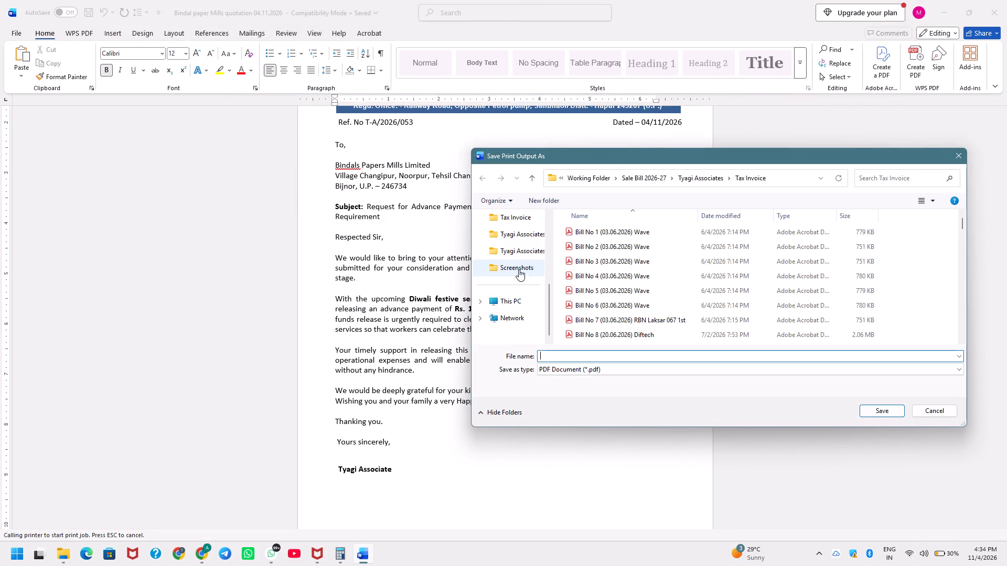
click(519, 254)
click(639, 176)
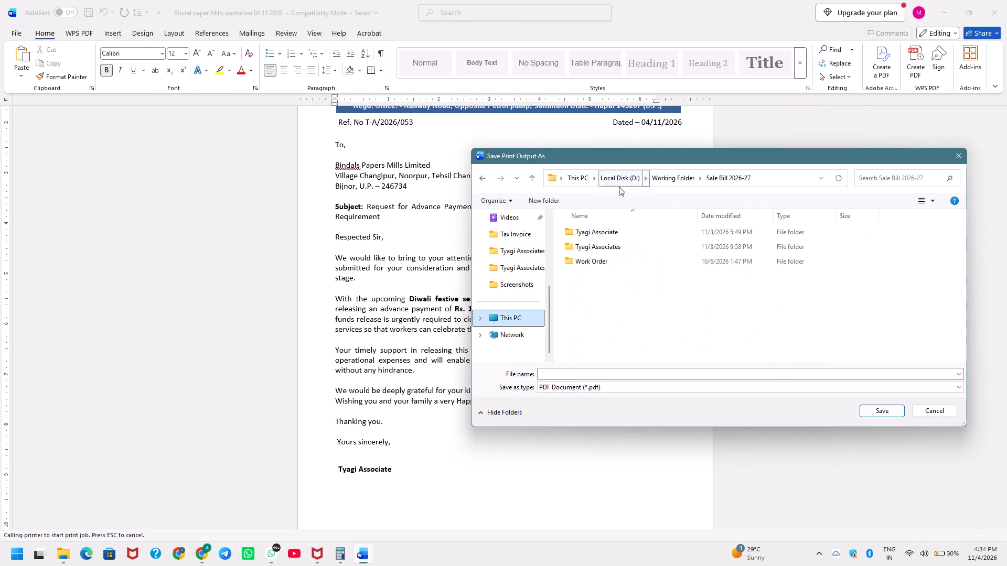
drag(594, 180, 661, 175)
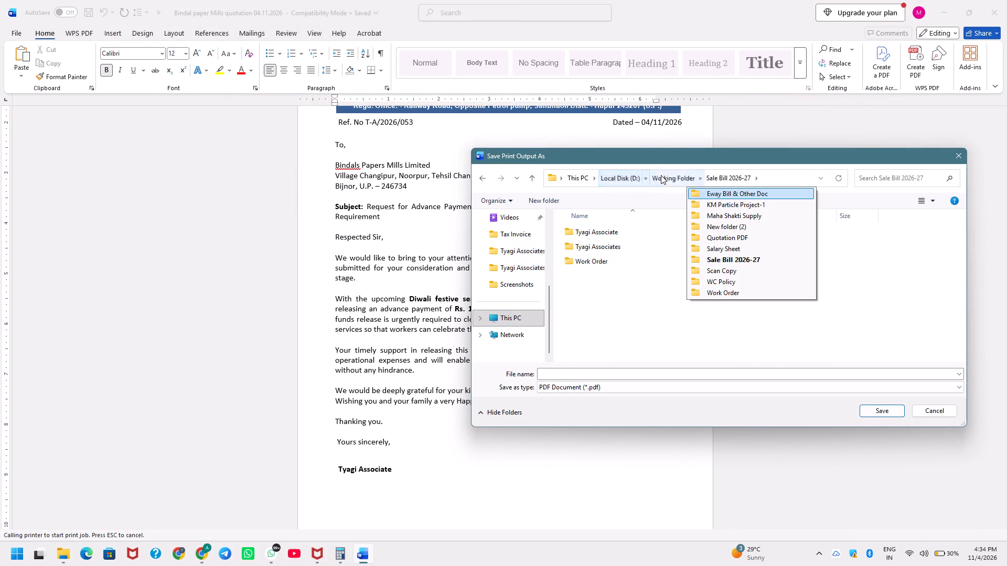
drag(661, 175, 661, 176)
click(661, 176)
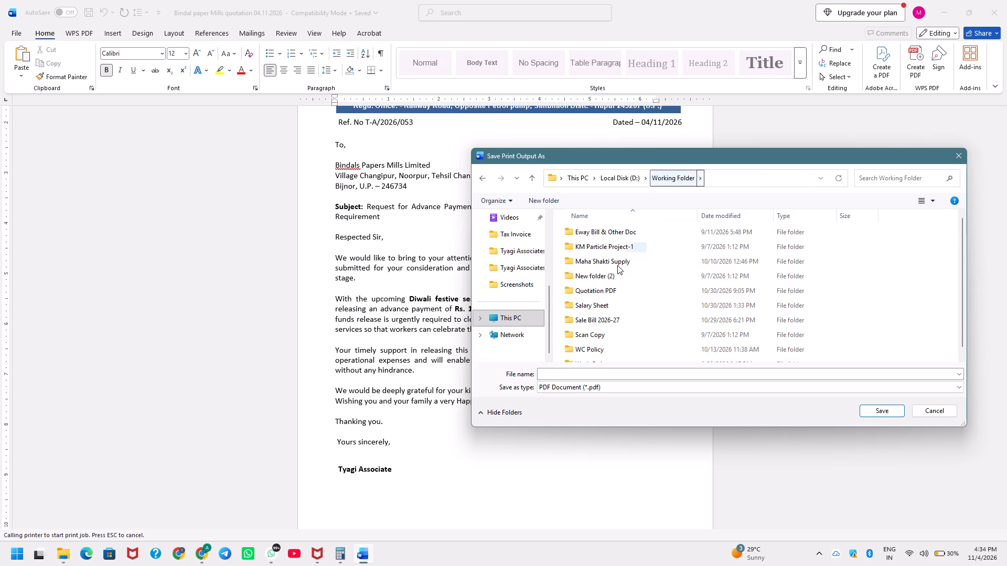
click(599, 294)
key(Return)
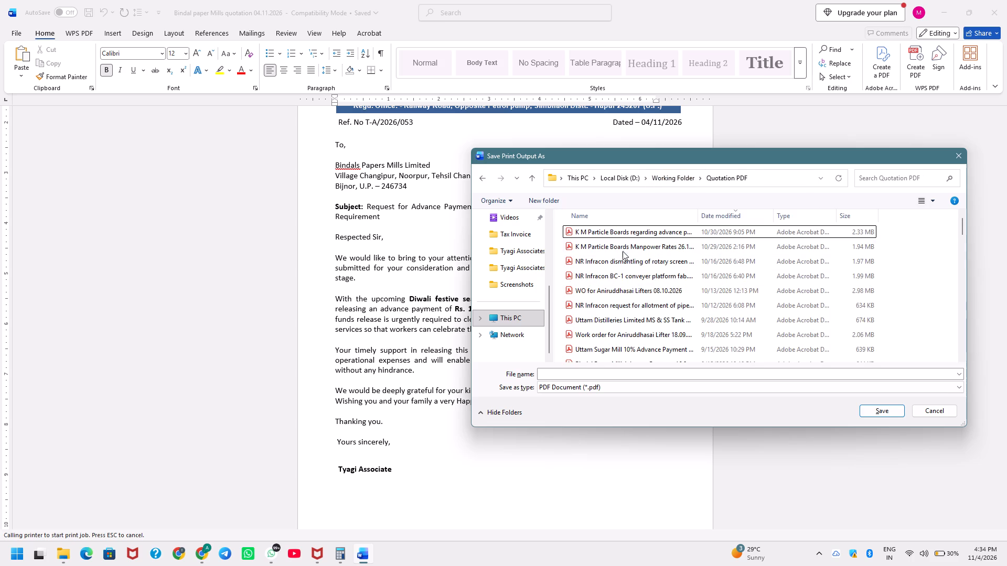
Name the PDF output "Bindal paper Mill Advance Payment for diwali 04.11.2026" and save it.
click(579, 378)
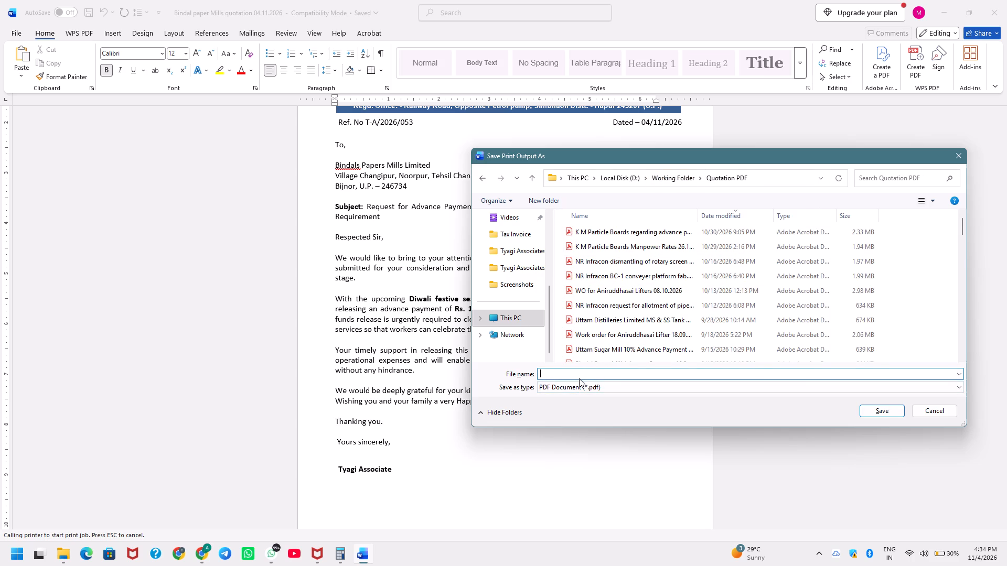
text(Bindal paper)
key(space)
text(Mill)
key(space)
text(Advance Payme)
text(nt)
key(space)
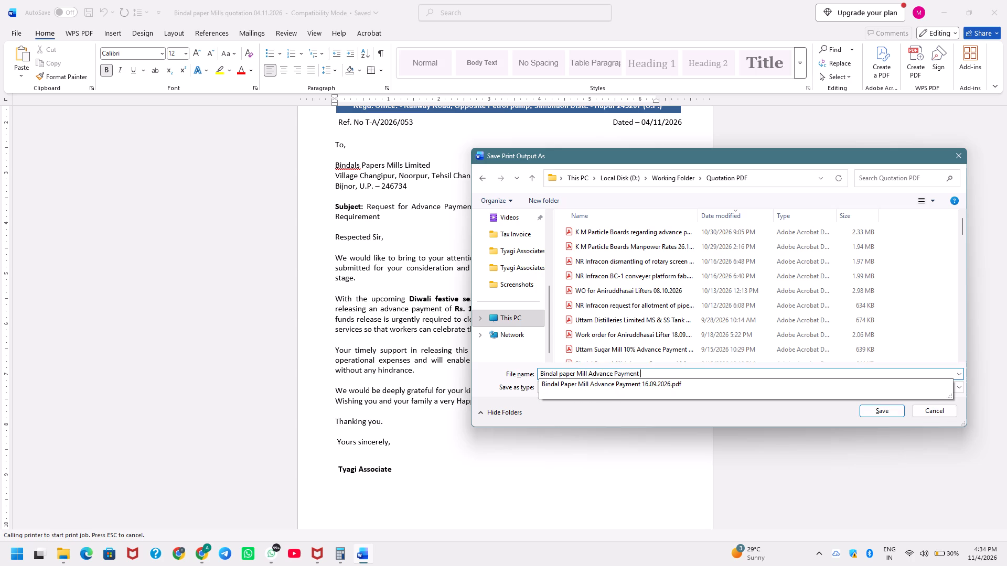
text(04.11.2026)
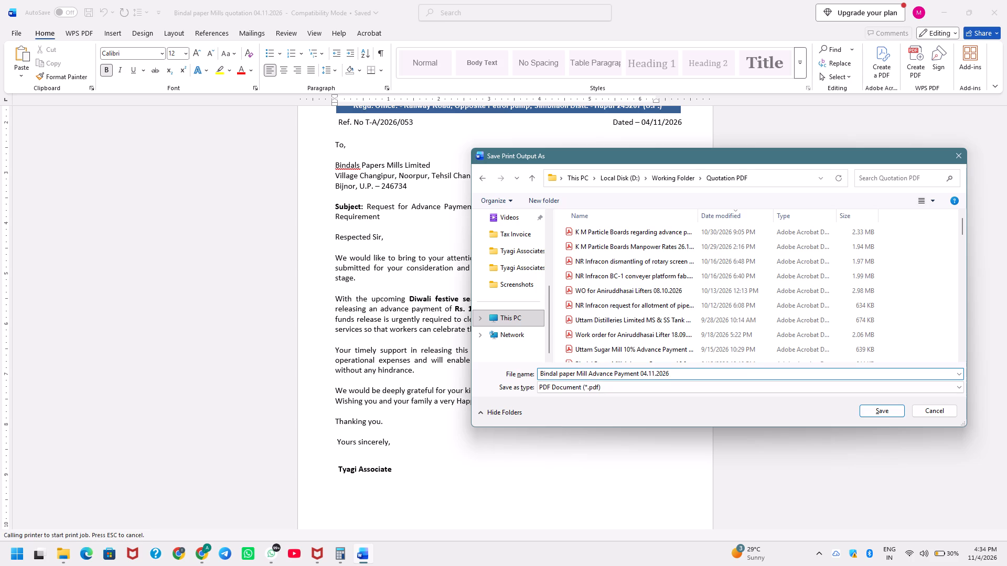
key(ctrl+Left)
key(ctrl+Left)
key(ctrl+Left)
text(for diwali)
key(space)
text(fes)
key(BackSpace)
key(BackSpace)
key(BackSpace)
key(Return)
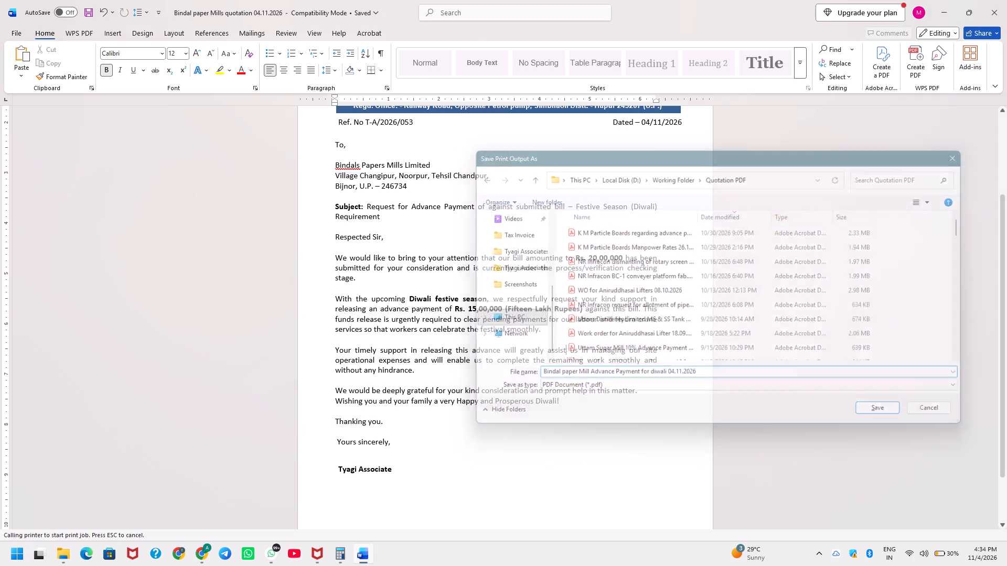
Save the letter document.
key(ctrl+s)
key(ctrl+s)
key(ctrl+s)
key(ctrl+s)
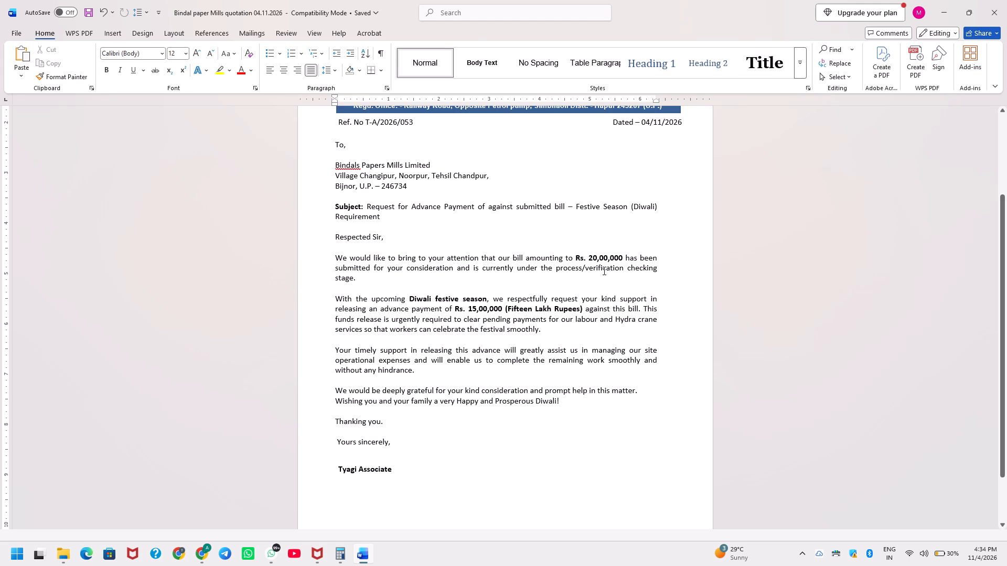
key(ctrl+s)
key(ctrl+s)
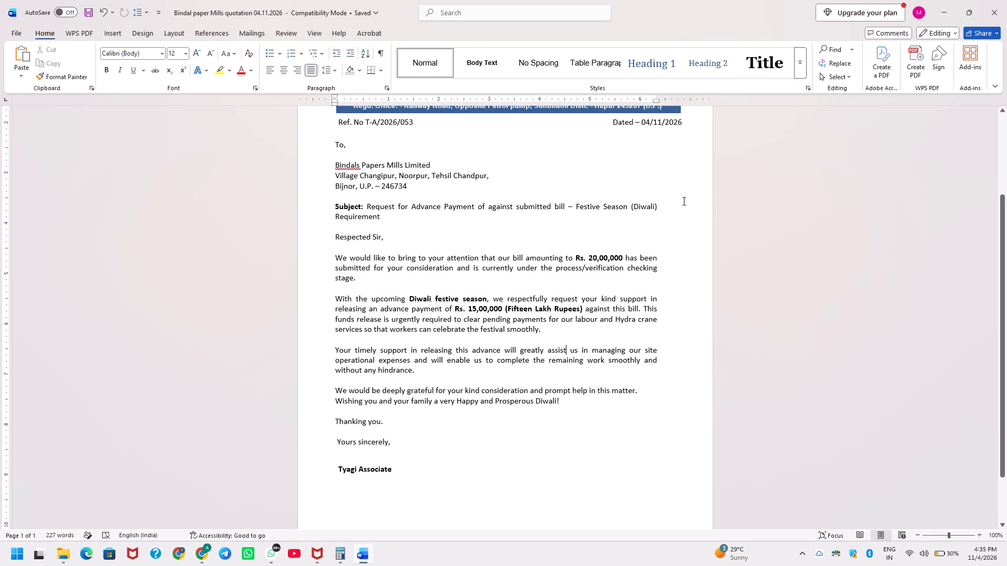
View the exported letter PDF in Adobe Acrobat, then close it.
click(551, 205)
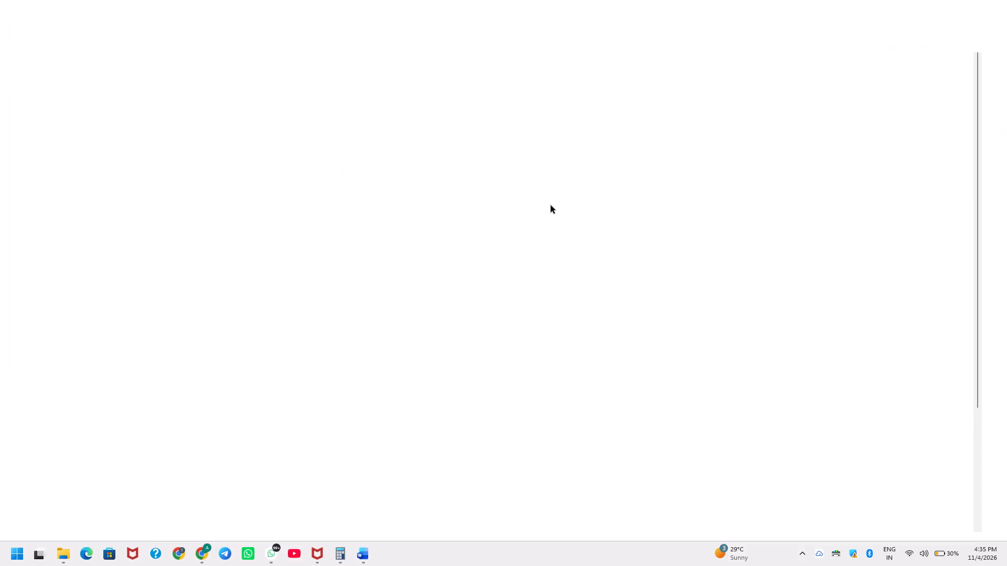
click(997, 9)
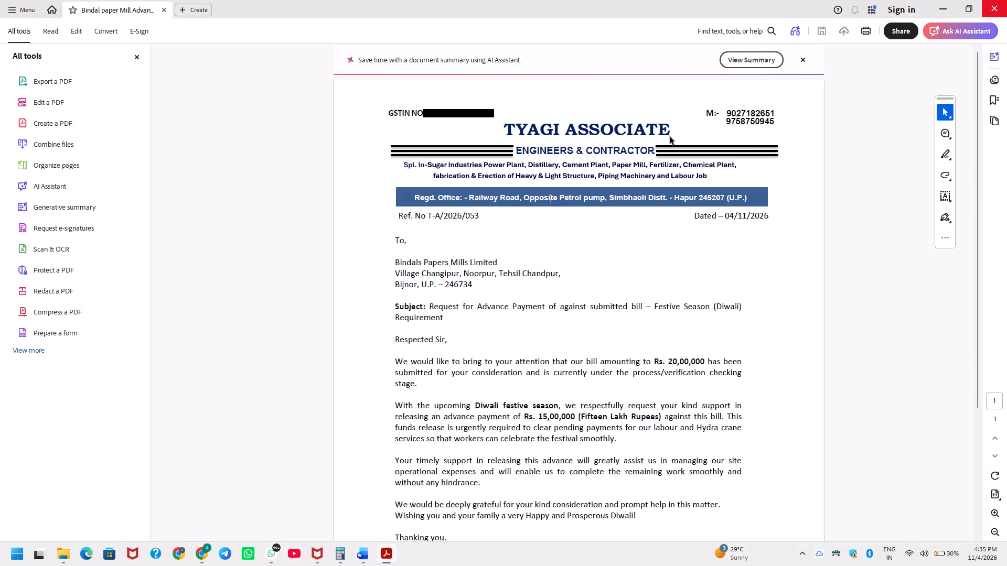
Copy the phrase "currently under the process/verification checking" from the letter's first body paragraph.
click(565, 205)
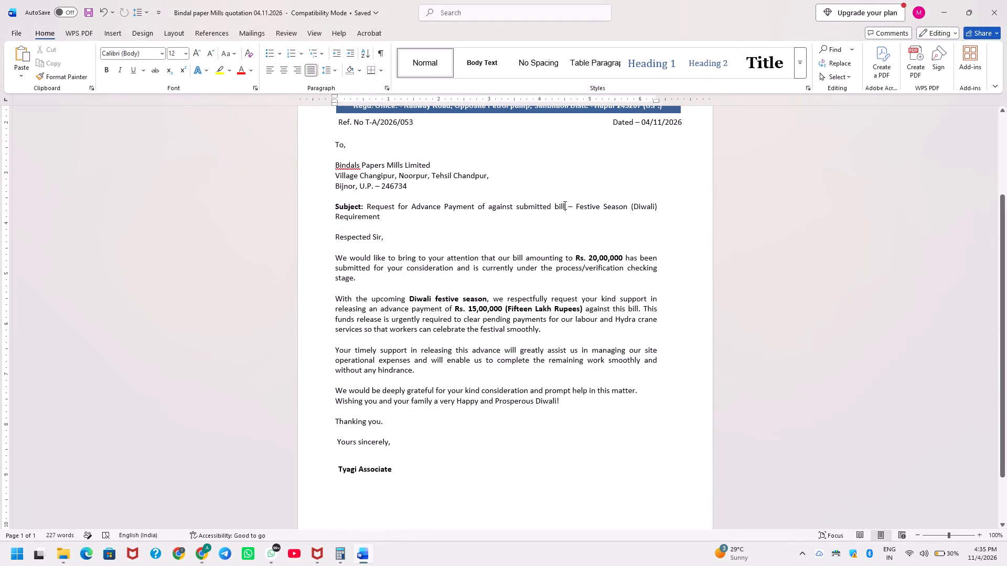
key(ctrl+Left)
key(ctrl+Left)
click(483, 270)
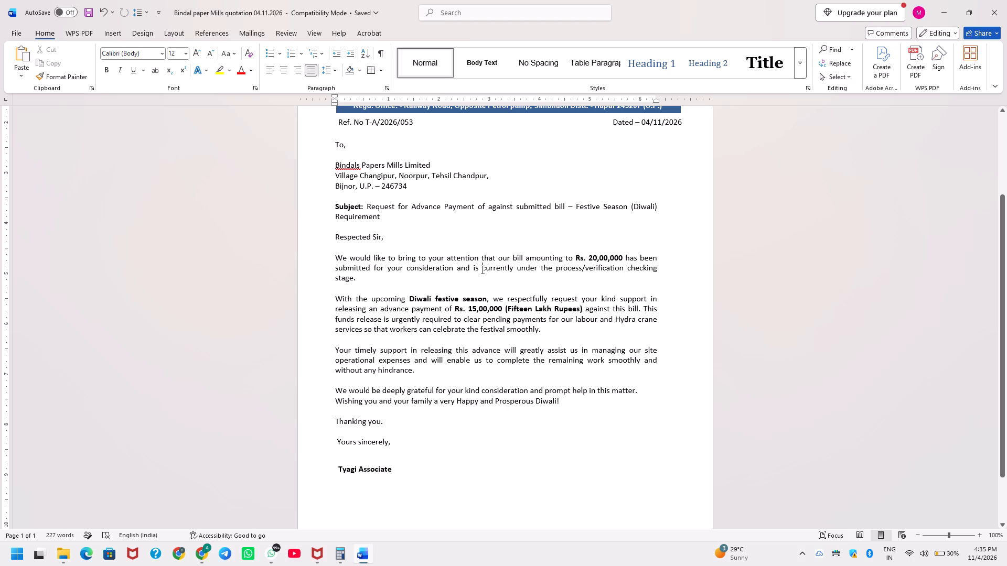
key(ctrl+shift+Right)
key(ctrl+shift+Right)
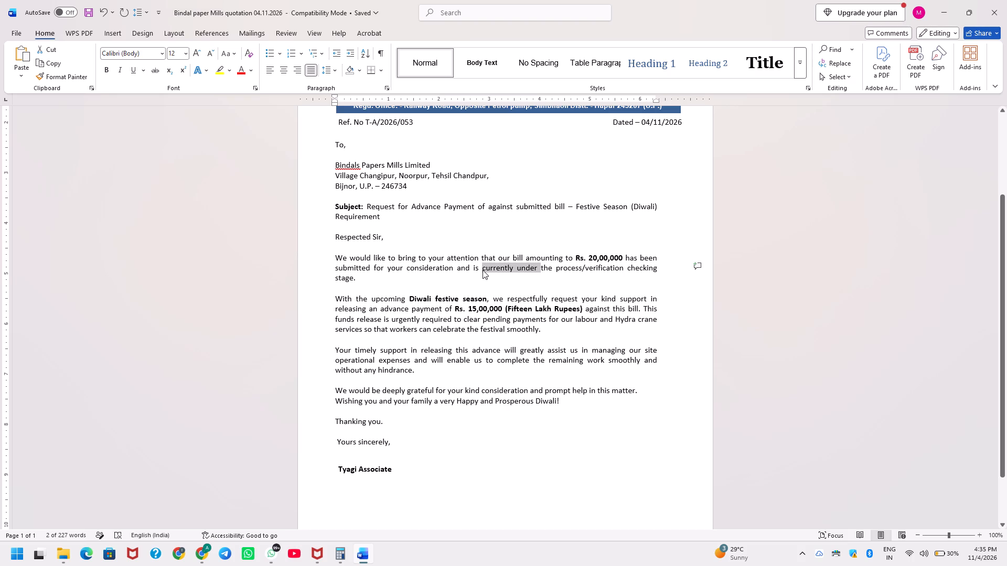
key(ctrl+shift+Right)
key(ctrl+shift+Right)
key(ctrl+shift+Right)
key(ctrl+shift+Right)
key(ctrl+shift+Right)
key(ctrl+shift+Right)
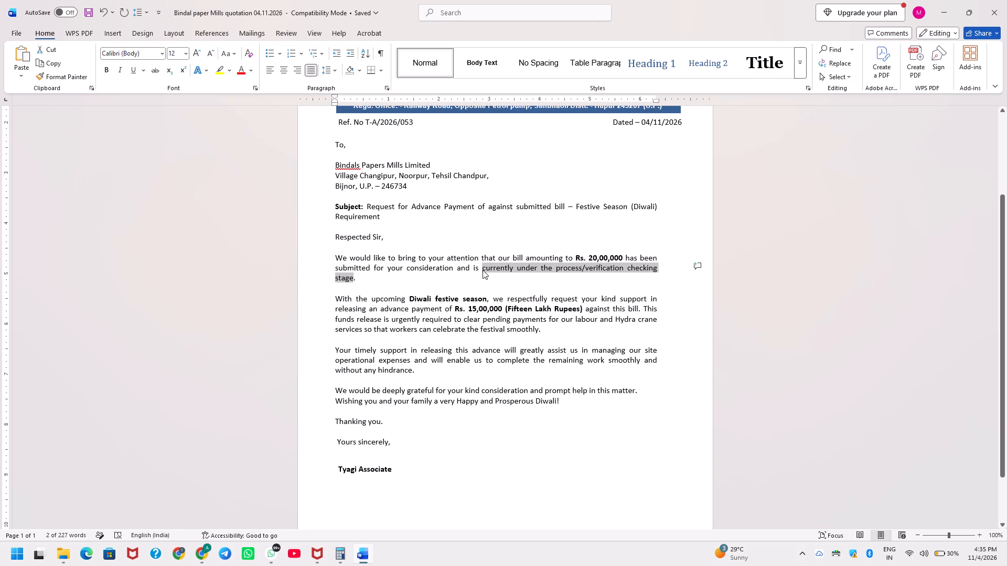
key(ctrl+shift+Left)
key(ctrl+shift+Left)
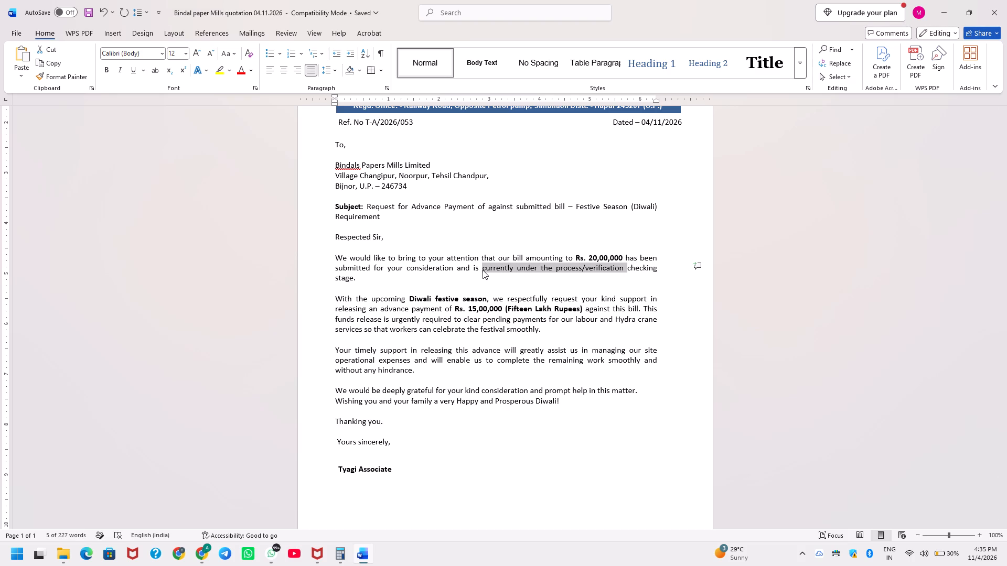
key(ctrl+shift+Right)
key(ctrl+c)
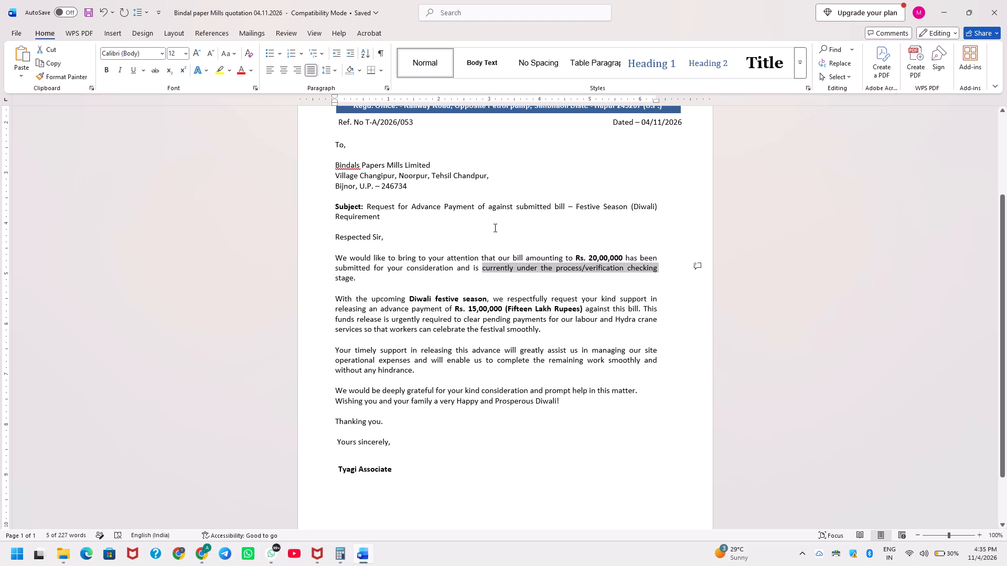
Replace "submitted bill" in the Subject line with the copied phrase "currently under the process/verification checking" and save the document.
click(480, 209)
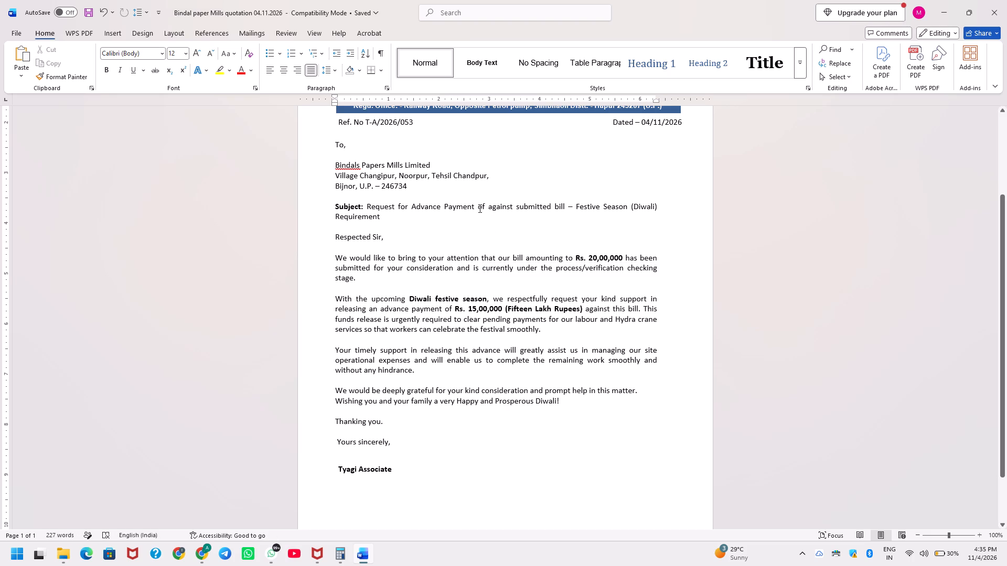
key(ctrl+Right)
key(ctrl+Right)
key(ctrl+shift+Right)
key(shift+Right)
key(shift+Right)
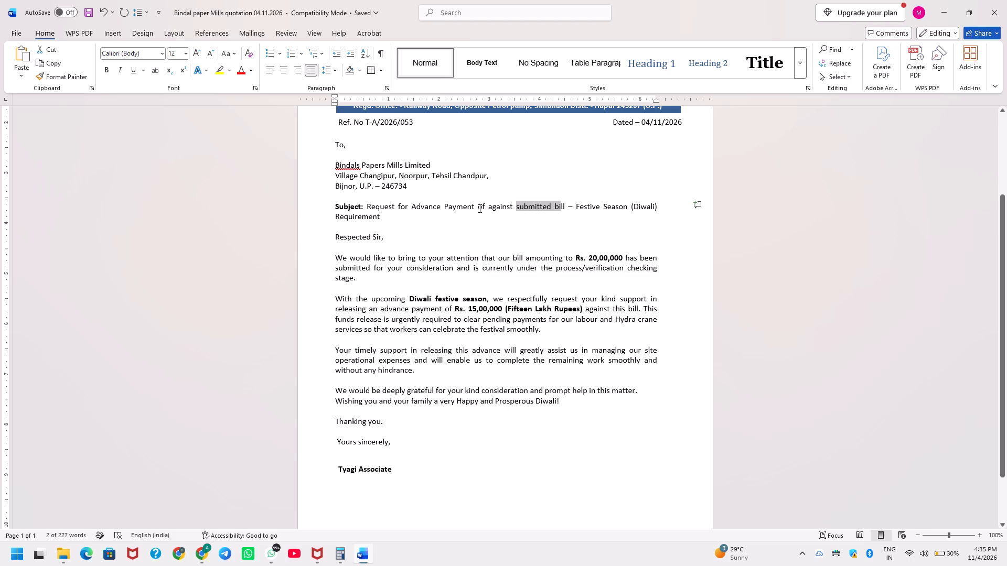
key(shift+Right)
key(shift+Right)
key(ctrl+v)
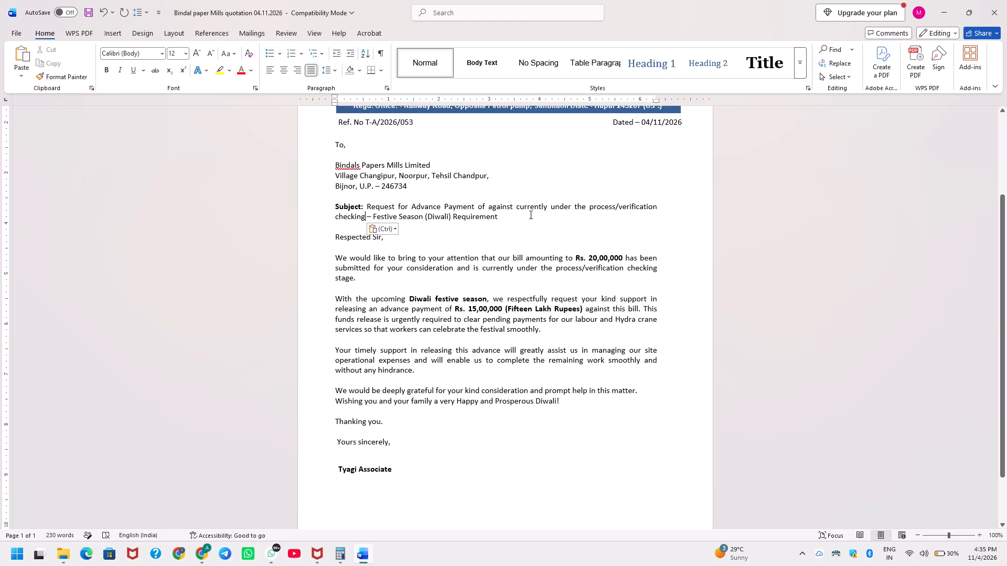
key(ctrl+s)
key(ctrl+s)
Print the revised letter to PDF again, overwriting the existing Bindal paper Mill Advance Payment file in the Quotation PDF folder.
key(ctrl+p)
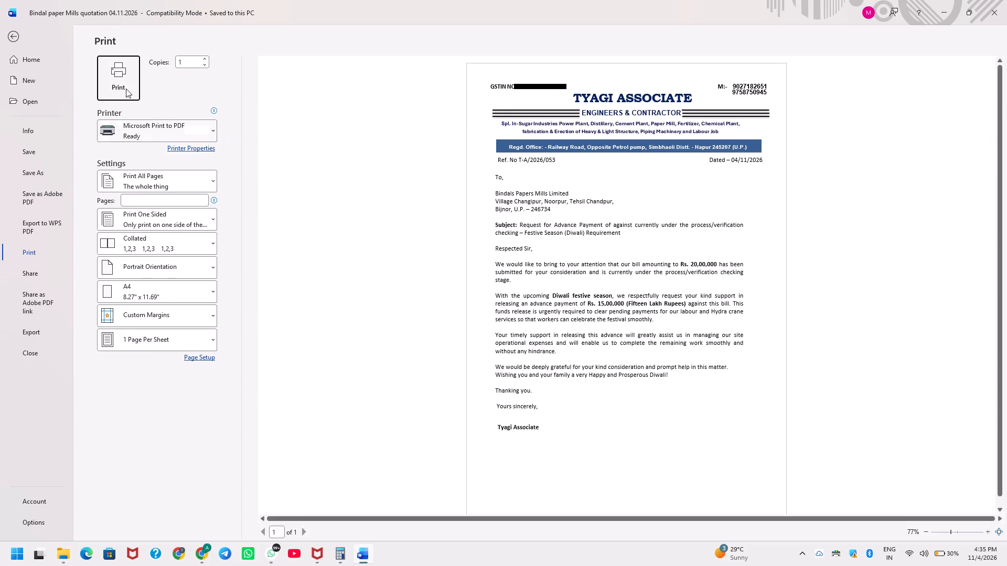
click(119, 87)
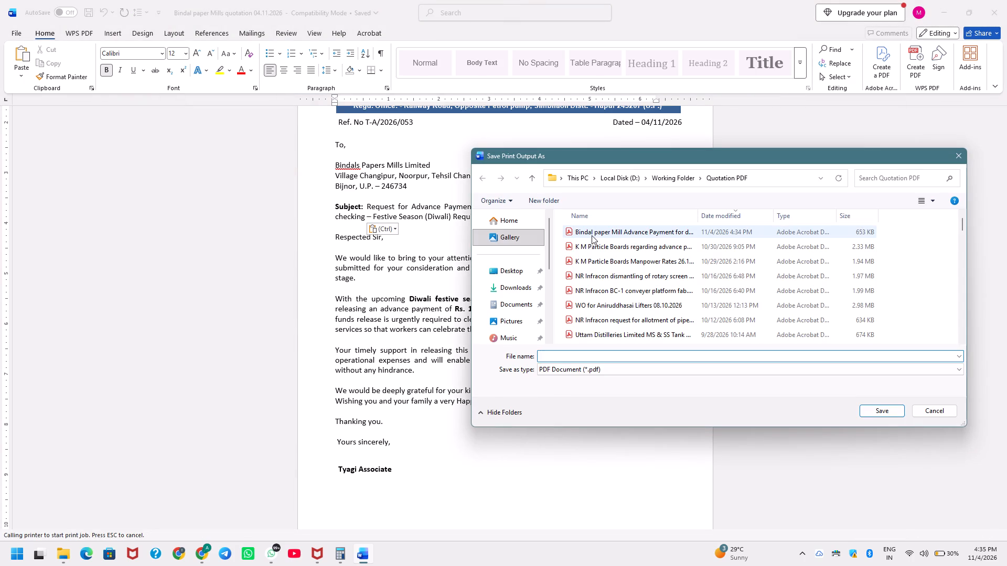
click(593, 235)
key(Return)
key(Left)
key(Return)
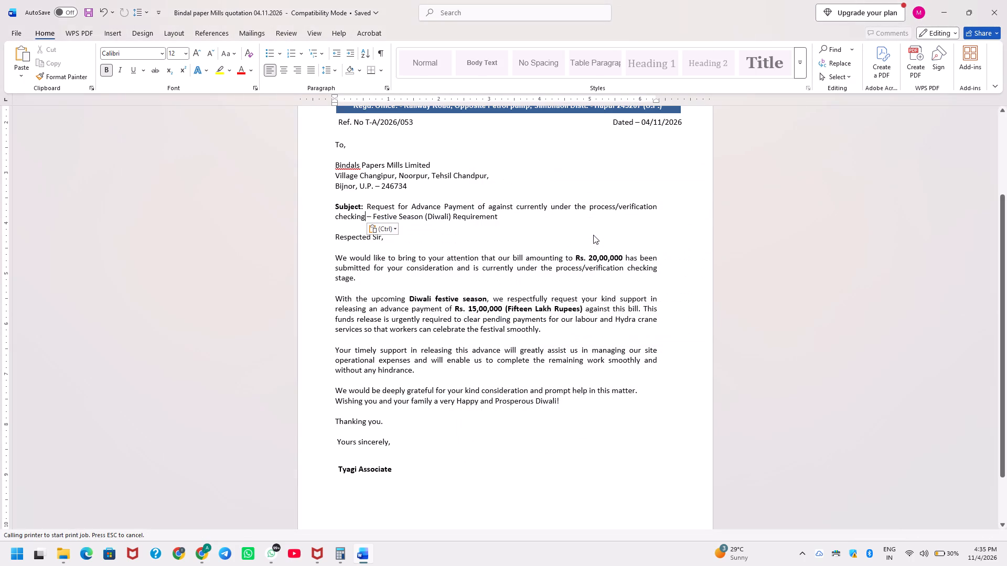
Save the letter document again.
key(ctrl+s)
key(ctrl+s)
key(ctrl+s)
key(ctrl+s)
key(ctrl+s)
Open a new File Explorer window and go to the Quotation PDF folder inside Working Folder on Local Disk (D:).
key(alt+Tab)
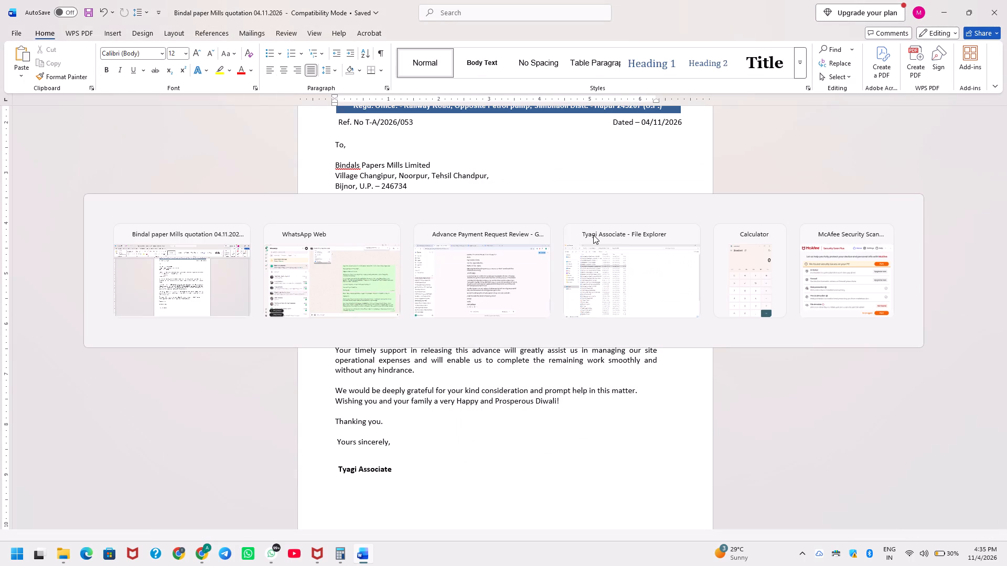
key(alt+shift+Tab)
key(super+e)
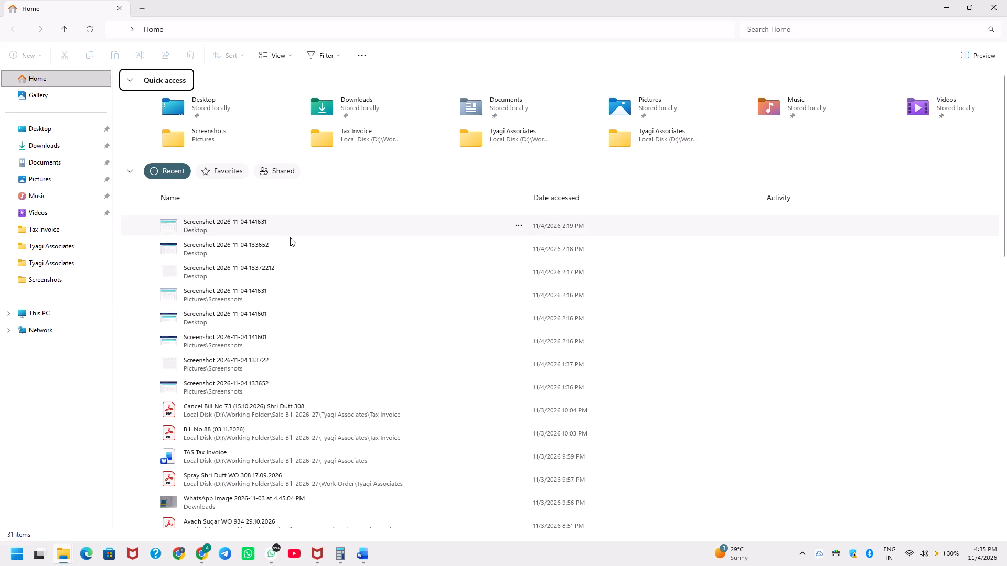
click(47, 310)
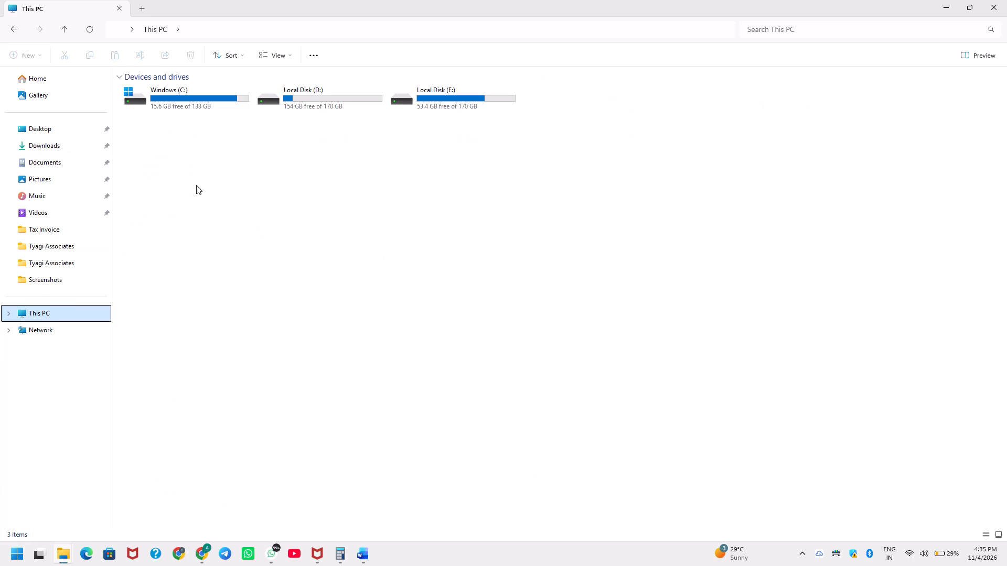
click(336, 100)
key(Return)
key(w)
key(Return)
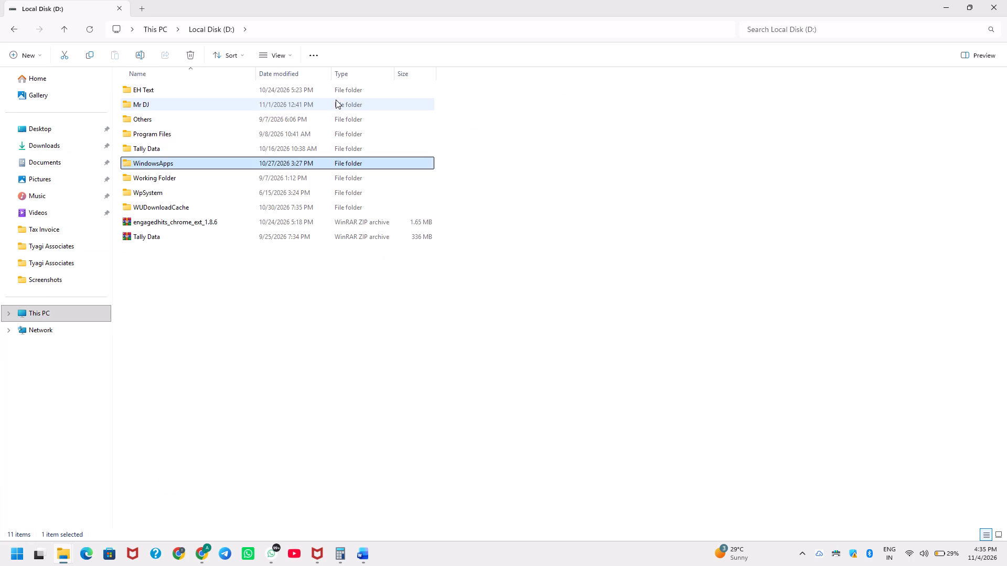
key(Right)
key(Return)
key(Down)
key(Return)
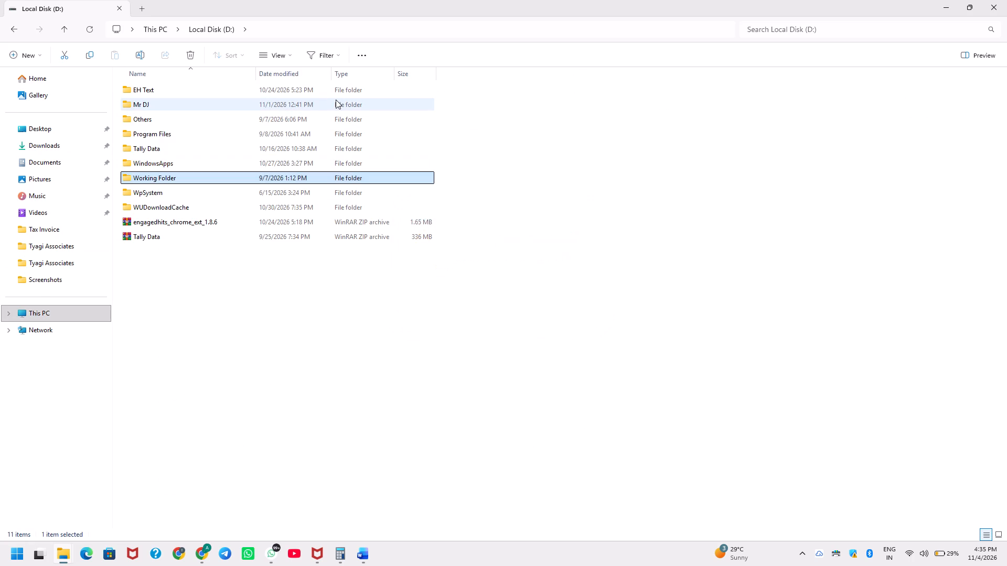
key(q)
key(Return)
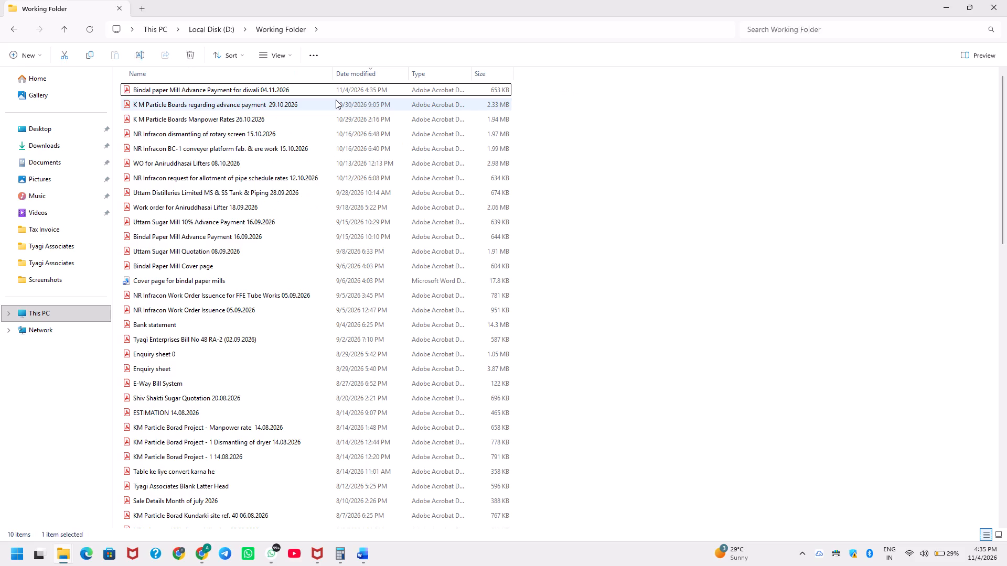
Open the Bindal paper Mill Advance Payment for diwali 04.11.2026 PDF and review the letter down to the signature.
key(Down)
key(Up)
key(Return)
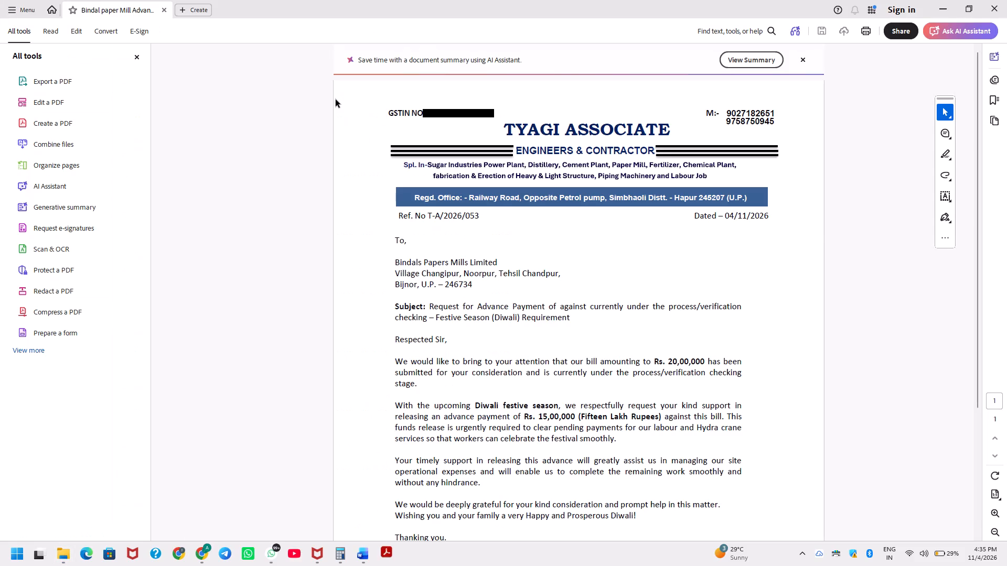
scroll(560, 255, down, 1)
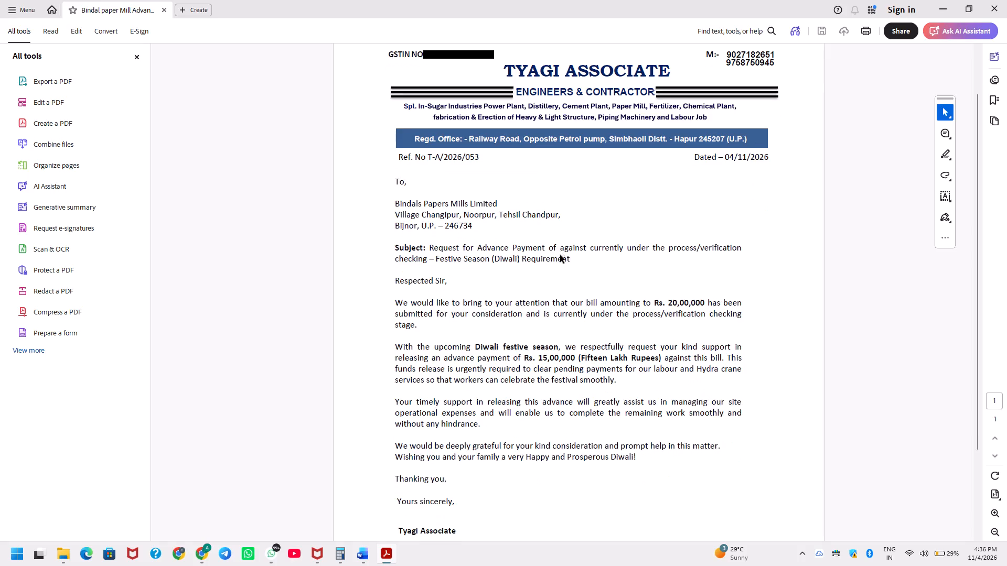
scroll(560, 255, down, 1)
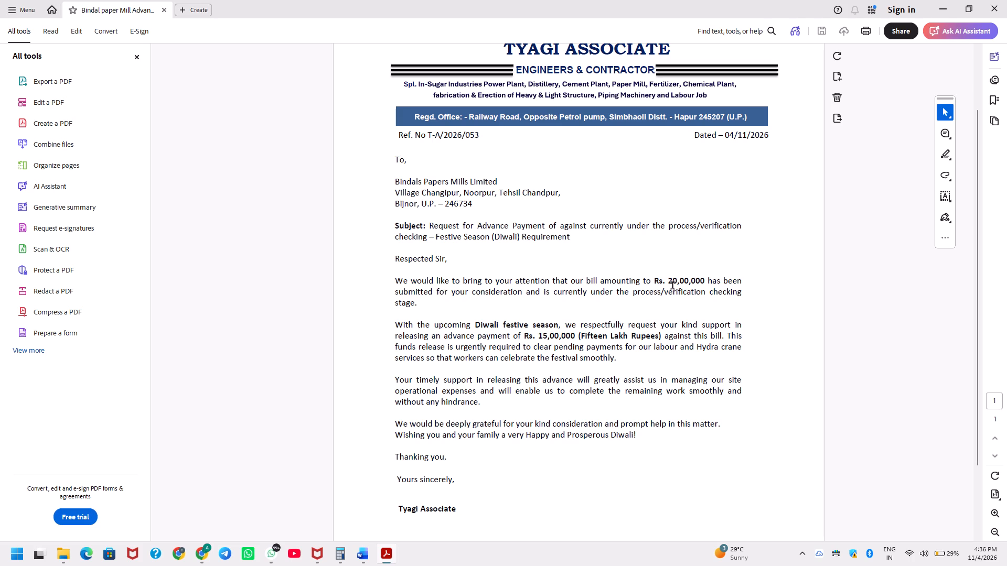
Return to the letter in Word, add a full stop after "Requirement" in the Subject line and save the document.
key(alt+Tab)
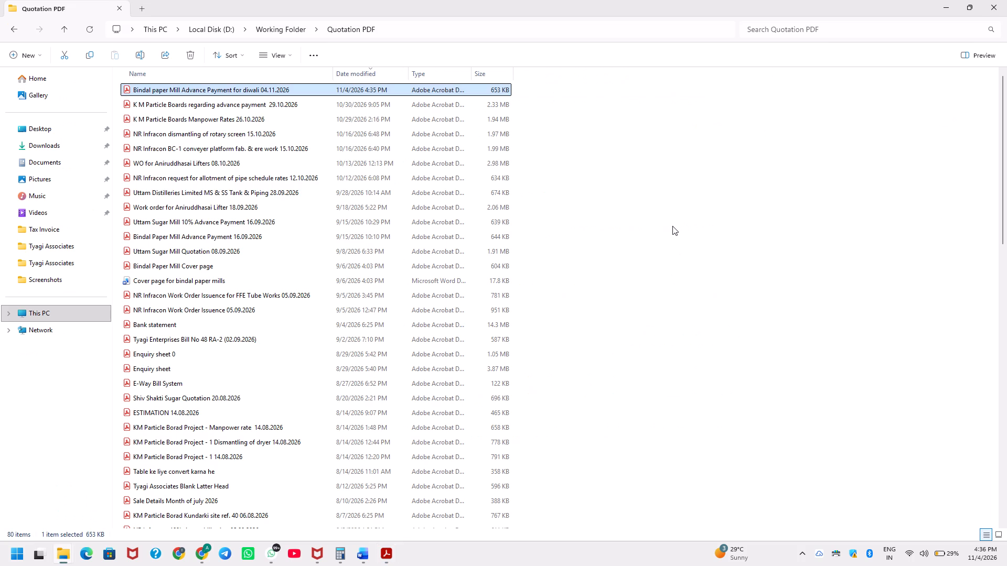
key(alt+Tab)
key(alt+Tab)
key(alt+Tab)
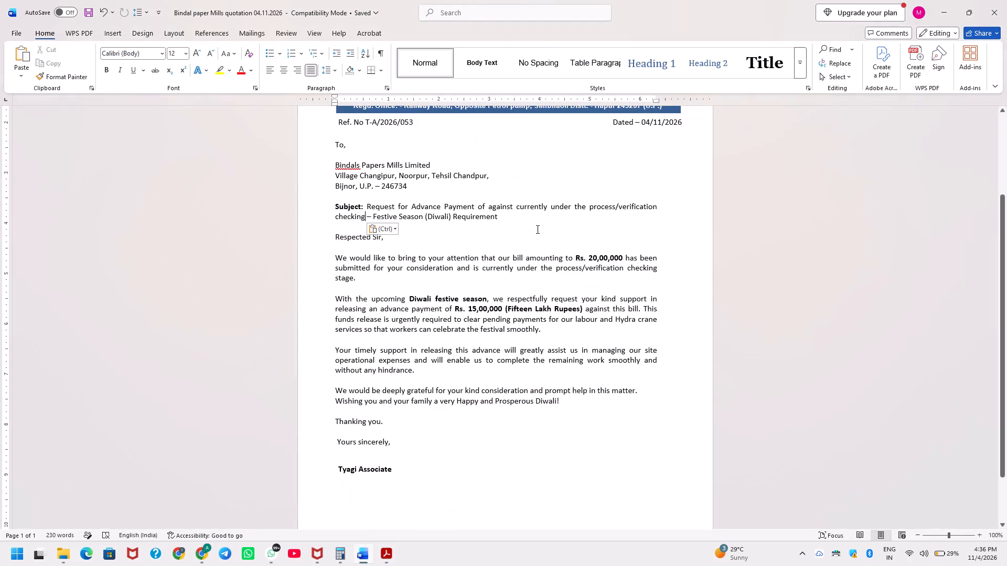
click(509, 217)
key(period)
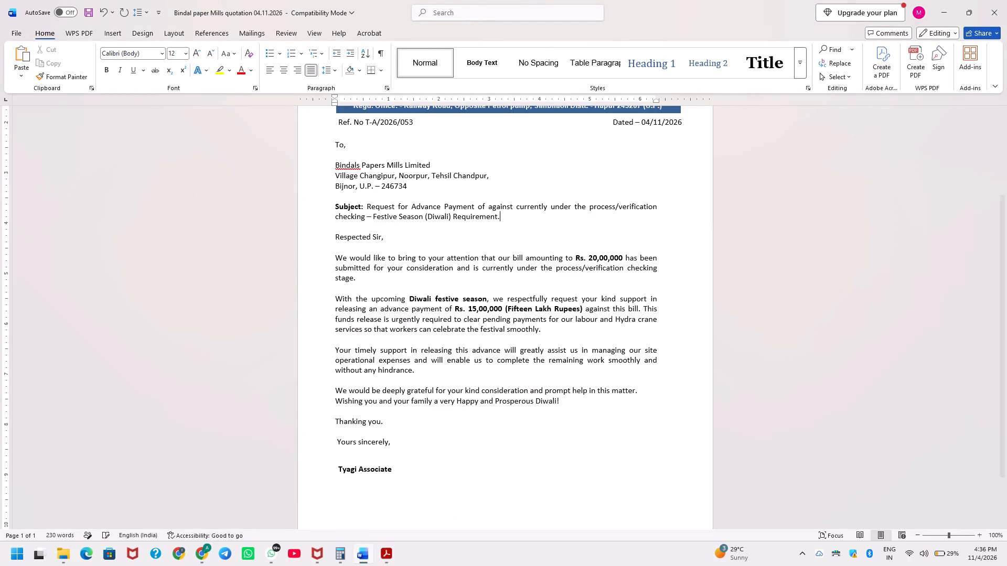
key(ctrl+s)
Close the open PDF and print the letter with Microsoft Print to PDF, overwriting Bindal paper Mill Advance Payment for diwali 04.11.2026 in Quotation PDF.
key(ctrl+p)
key(alt+Tab)
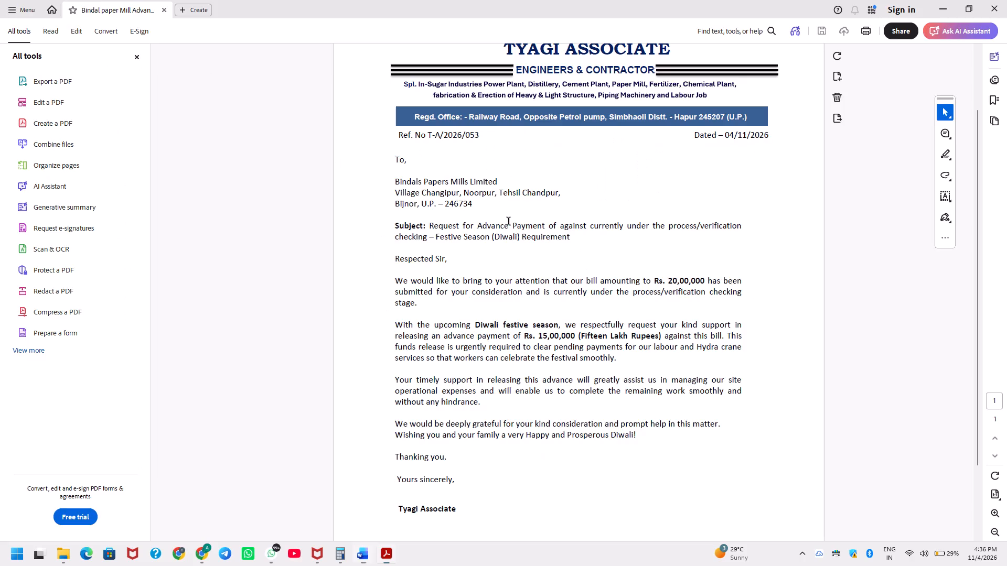
key(alt+F4)
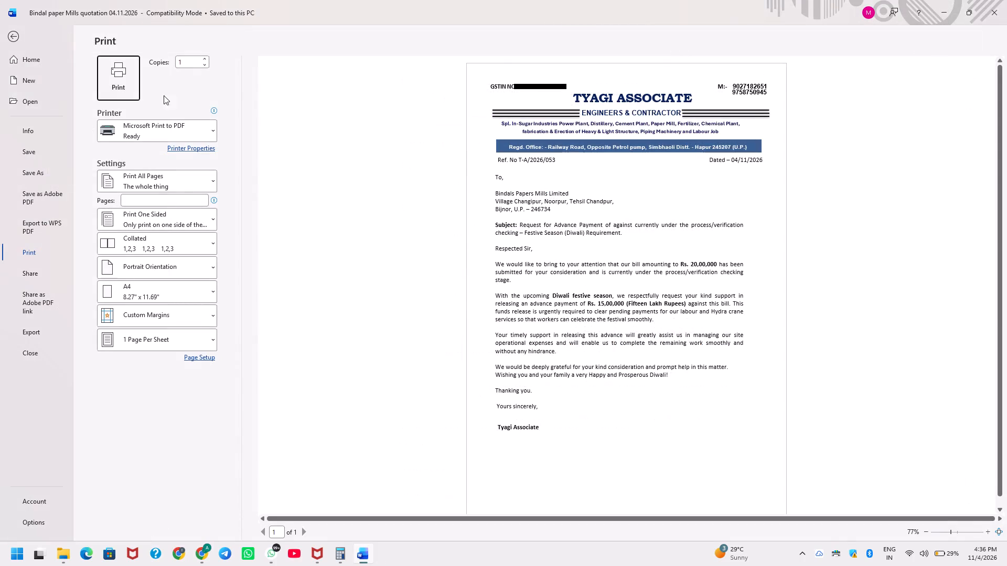
click(125, 82)
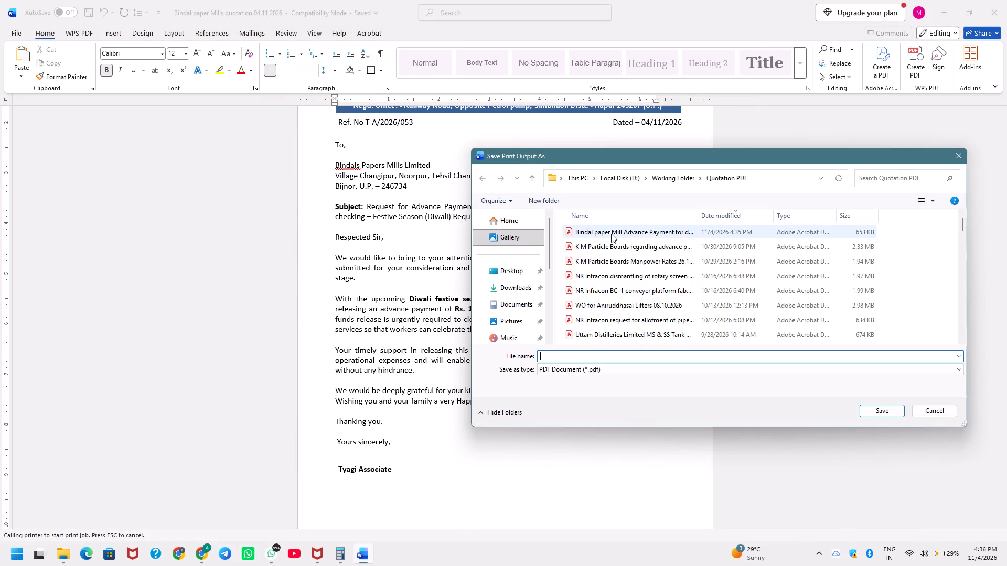
click(611, 234)
key(Return)
key(Left)
key(Return)
Save the letter document again and minimise its window.
key(ctrl+s)
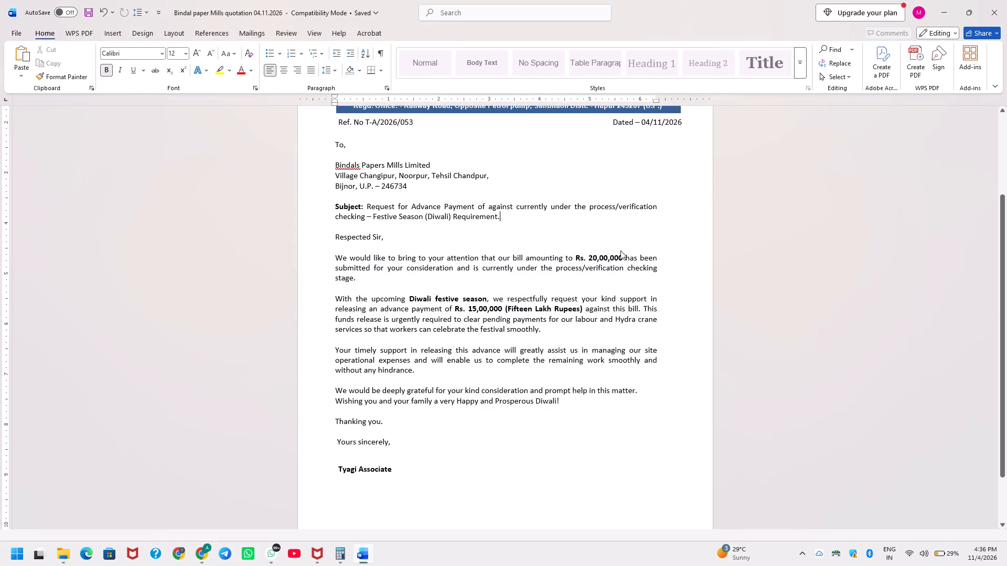
key(ctrl+s)
key(ctrl+s)
click(942, 15)
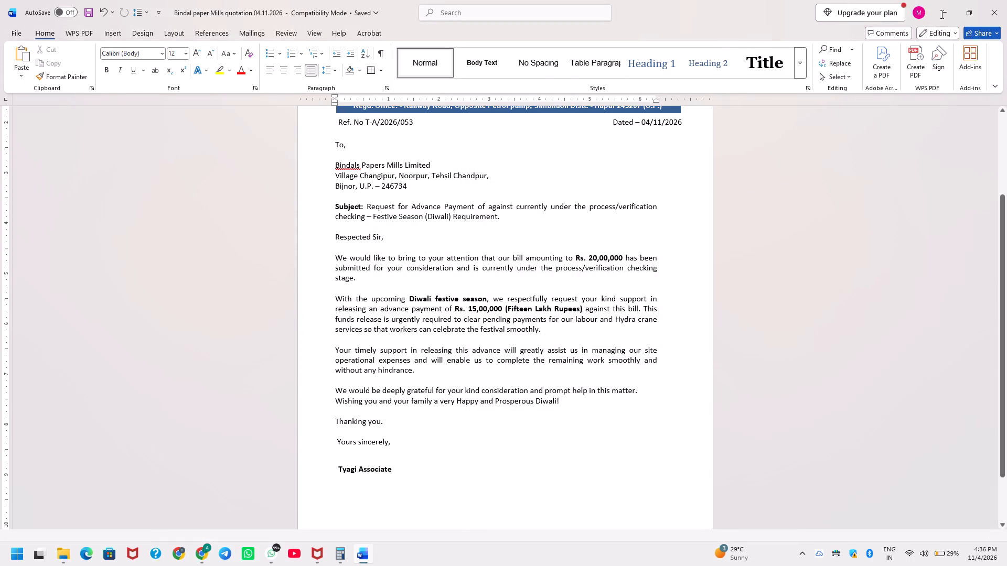
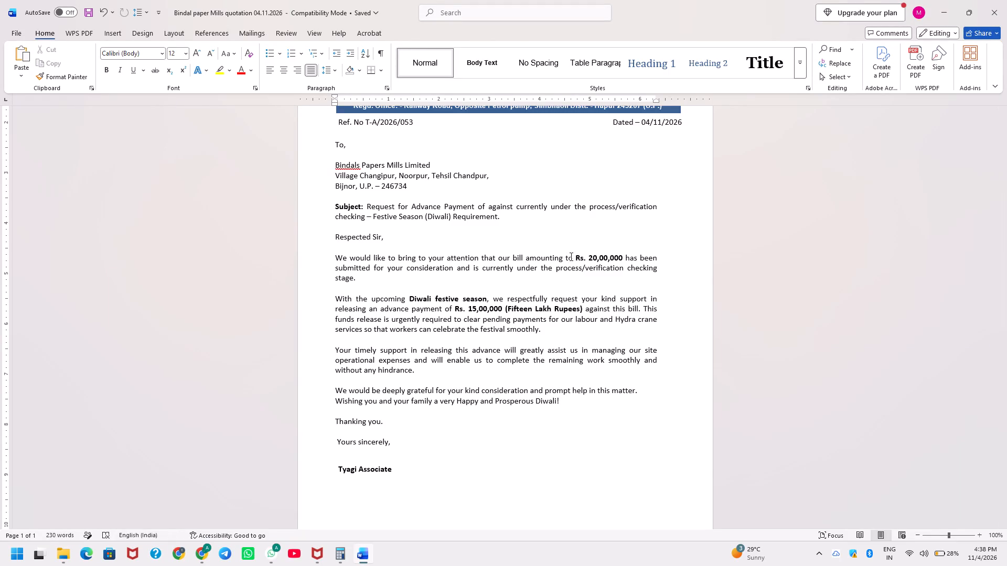
Insert "approximately" before "to Rs. 20,00,000" in the letter's first body paragraph, correct its spelling and save the document.
key(ctrl+Left)
key(ctrl+Left)
key(ctrl+Left)
key(ctrl+Left)
key(ctrl+Left)
key(ctrl+Right)
key(ctrl+Right)
key(ctrl+Right)
key(ctrl+Right)
key(ctrl+Right)
key(ctrl+Right)
text(appo)
text(rx)
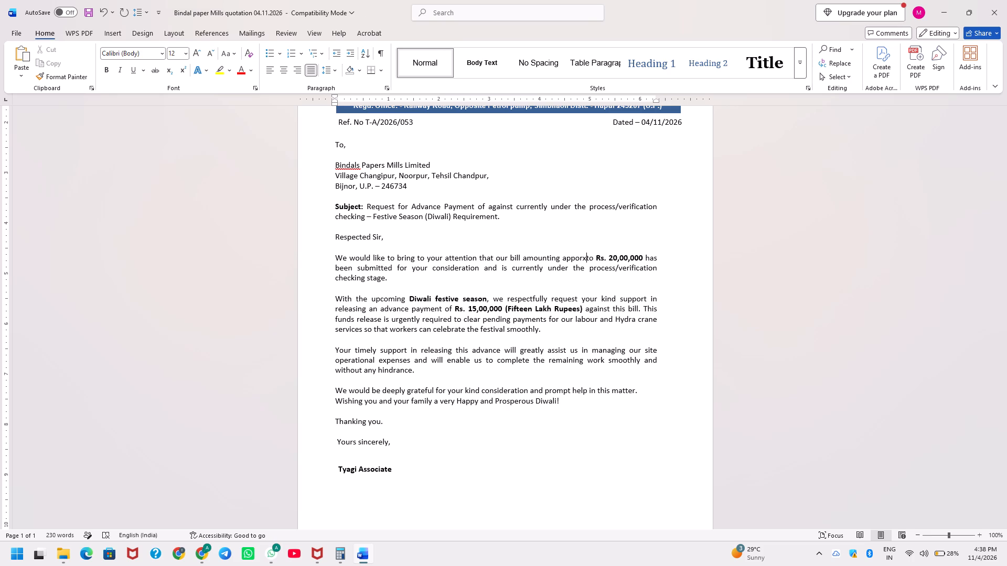
text(imetly)
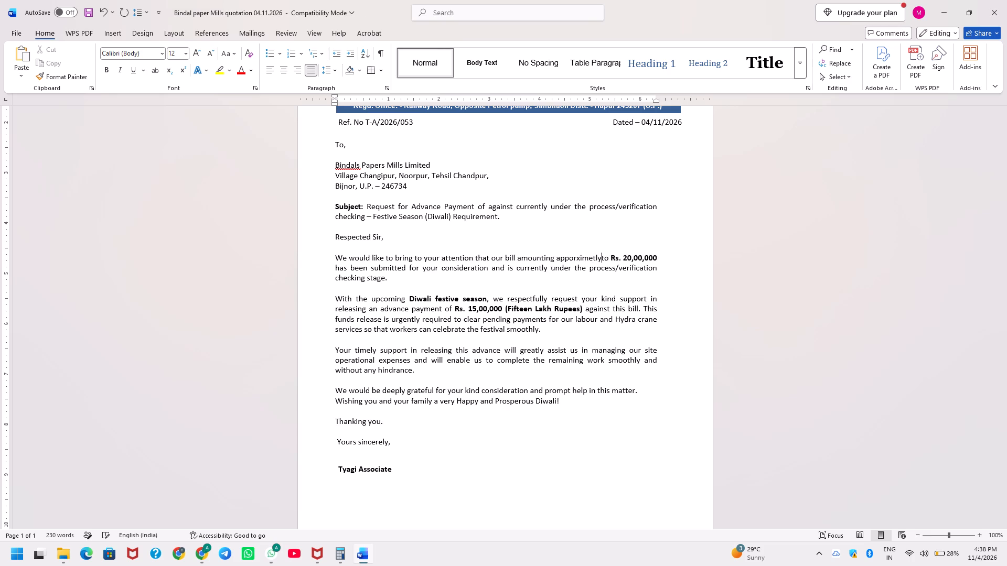
key(space)
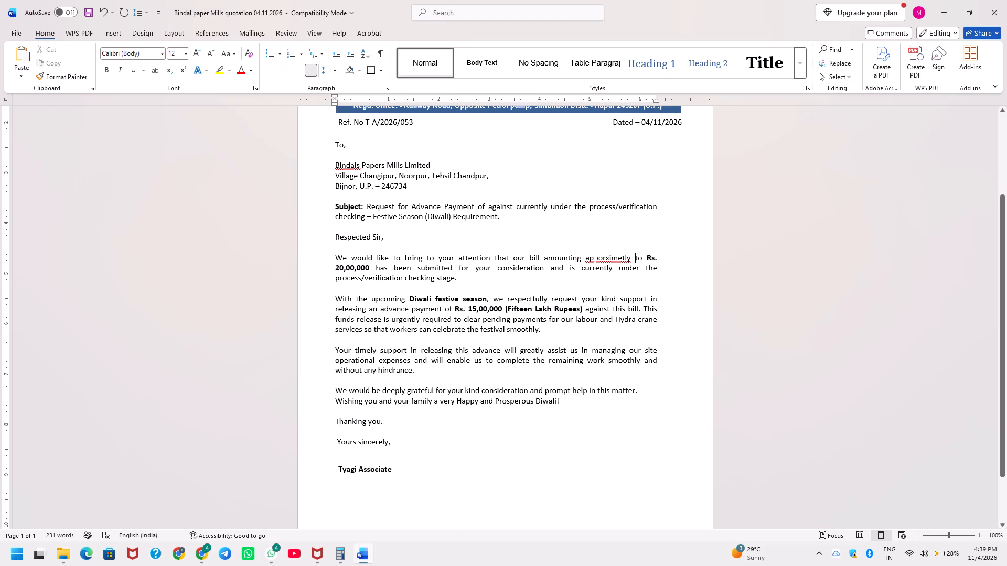
right_click(595, 260)
click(593, 276)
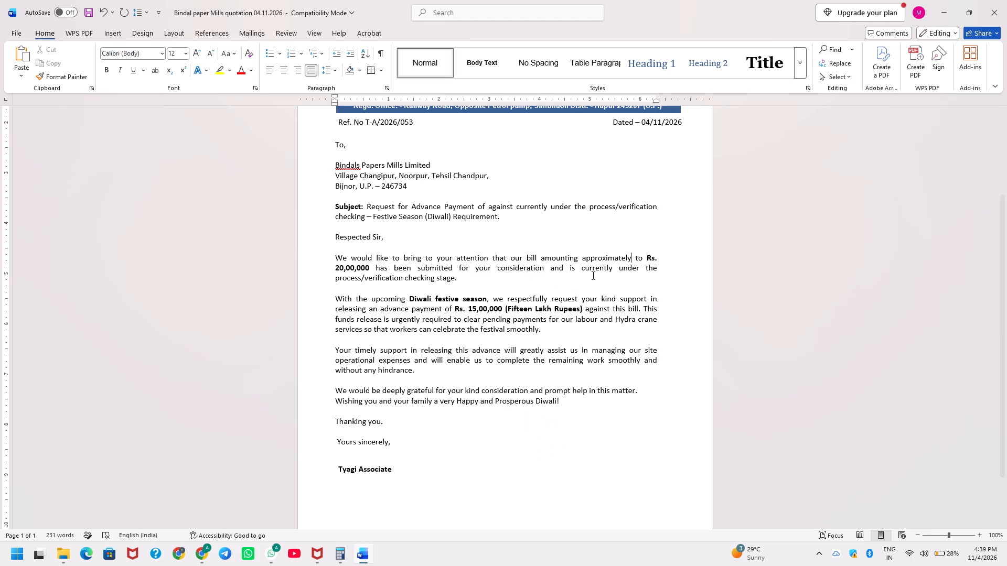
key(ctrl+s)
key(ctrl+s)
Reread the first body paragraph about the submitted bill, from "We would like" to "checking stage".
scroll(576, 283, down, 1)
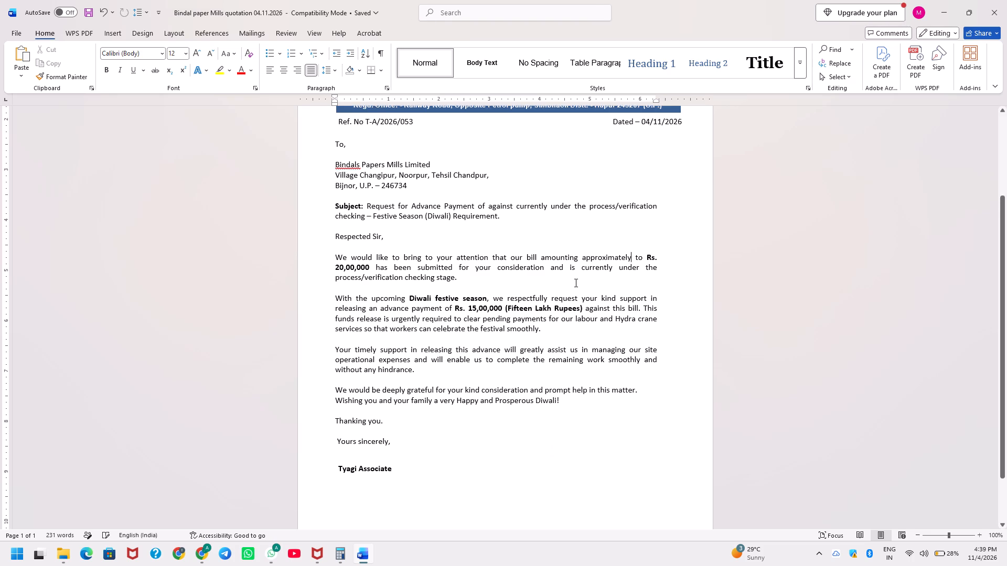
scroll(576, 283, down, 1)
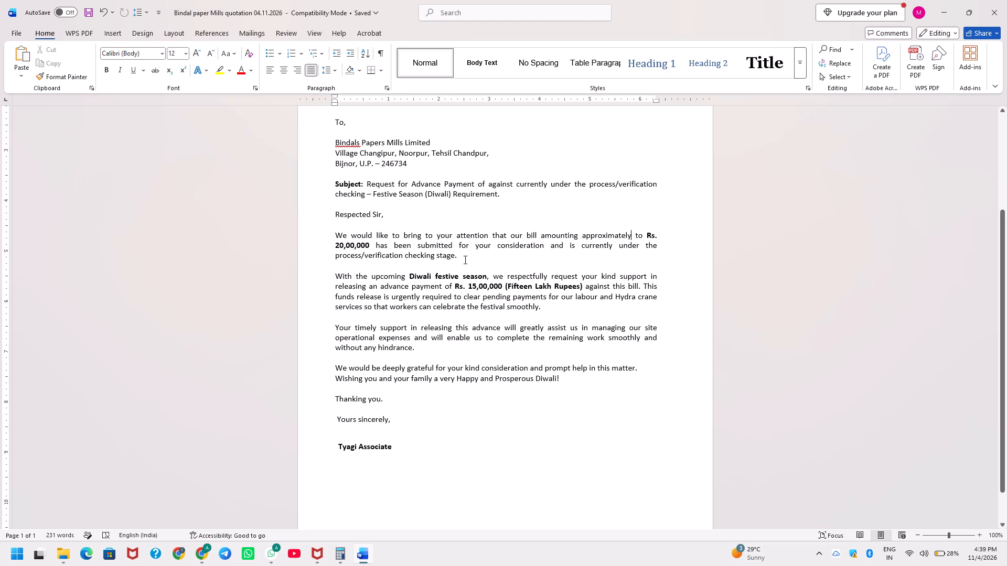
drag(465, 260, 413, 249)
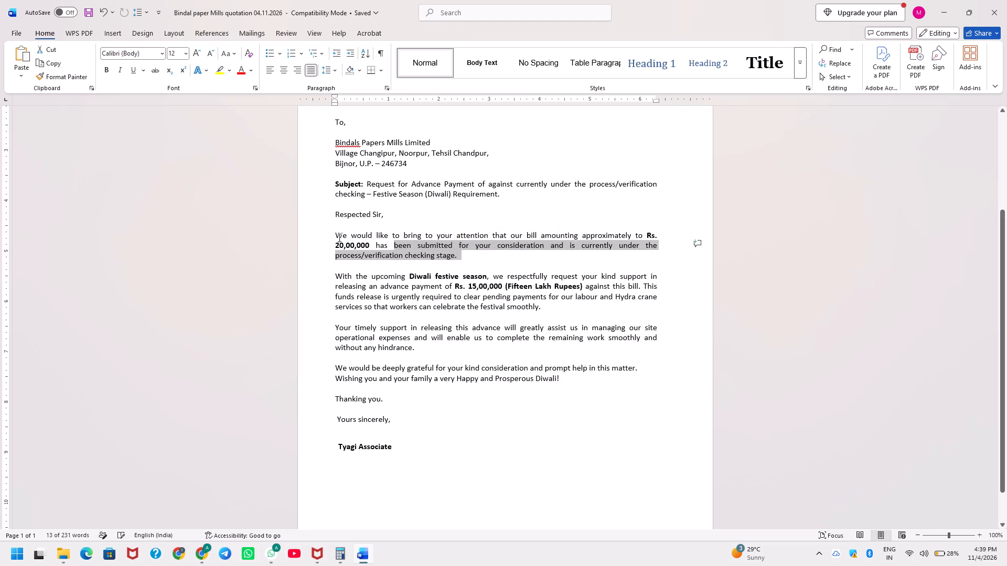
click(339, 238)
key(Left)
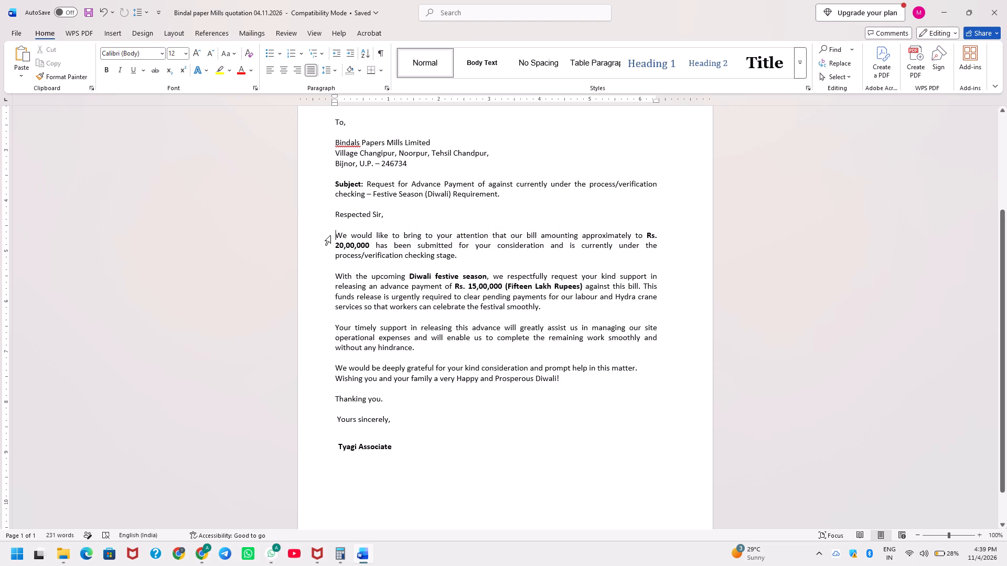
key(shift+Down)
key(shift+Down)
key(shift+Down)
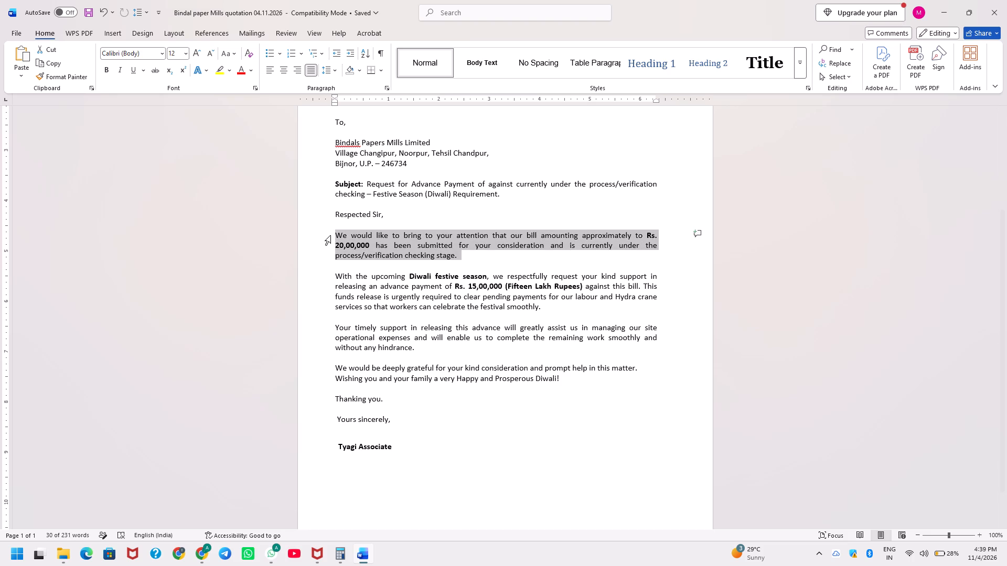
key(Up)
key(Up)
key(Up)
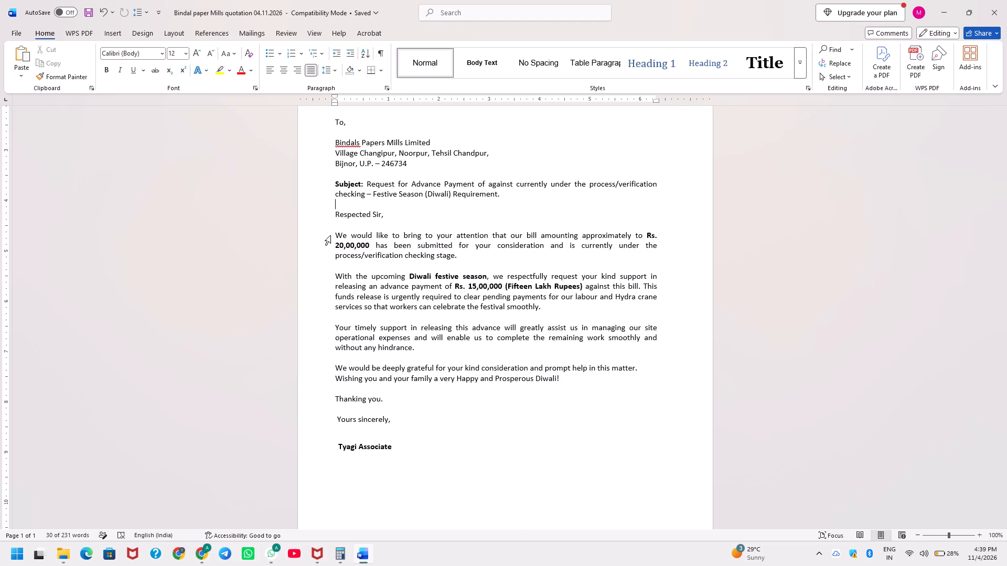
Go through the wording of the Subject line, especially the part around "Payment of against currently under the process".
key(Up)
key(Right)
key(Right)
key(Right)
key(Up)
key(Right)
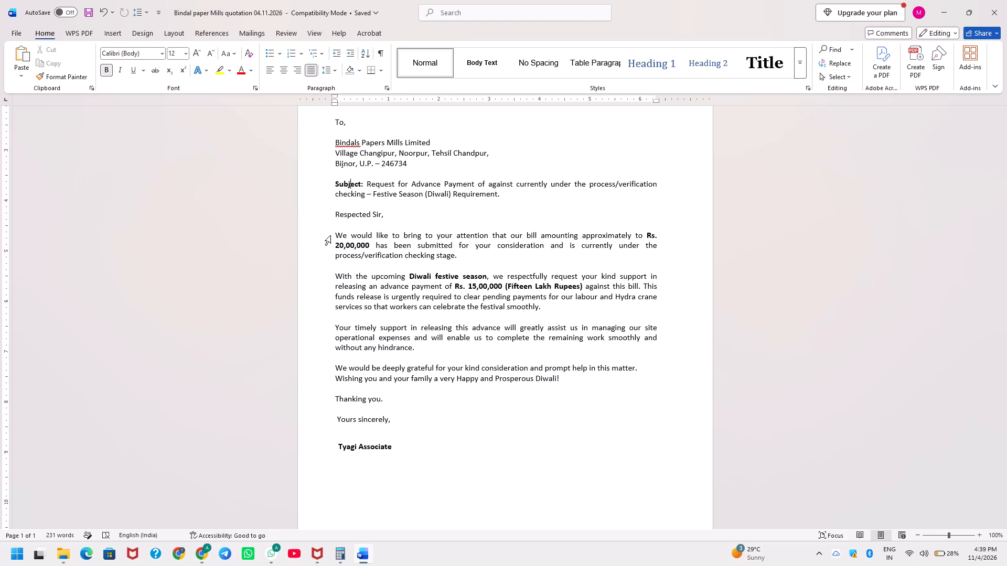
key(Right)
key(Right)
key(Right)
key(Right)
key(Right)
key(Right)
key(Right)
key(Right)
key(Right)
key(Right)
key(Right)
key(Right)
key(Right)
key(Right)
key(Right)
key(Right)
key(Right)
key(Right)
key(Right)
key(Right)
key(Right)
key(Right)
key(Right)
key(Right)
key(Right)
key(Right)
key(Right)
key(Right)
key(Right)
key(Right)
key(Right)
key(Right)
key(Right)
key(Down)
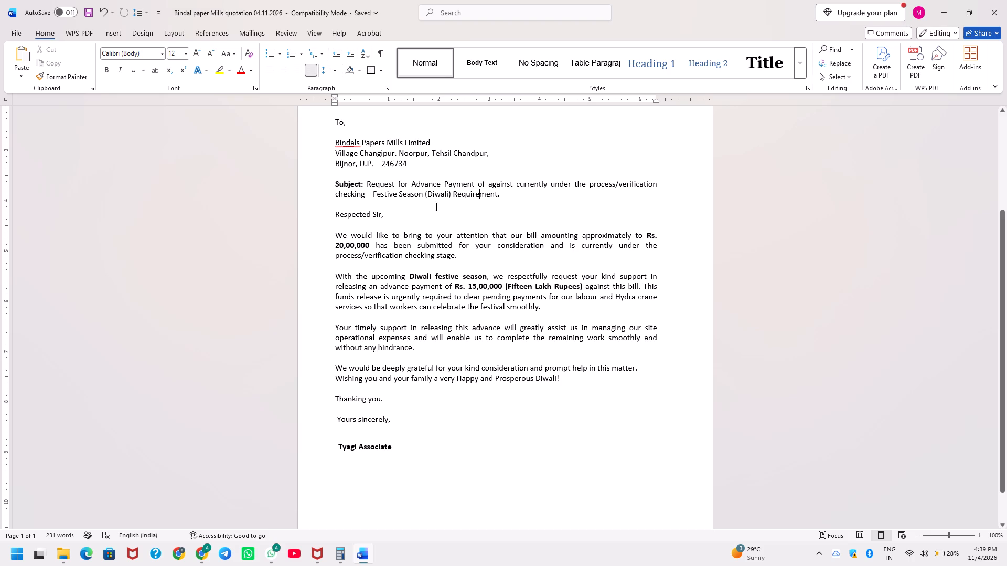
click(497, 179)
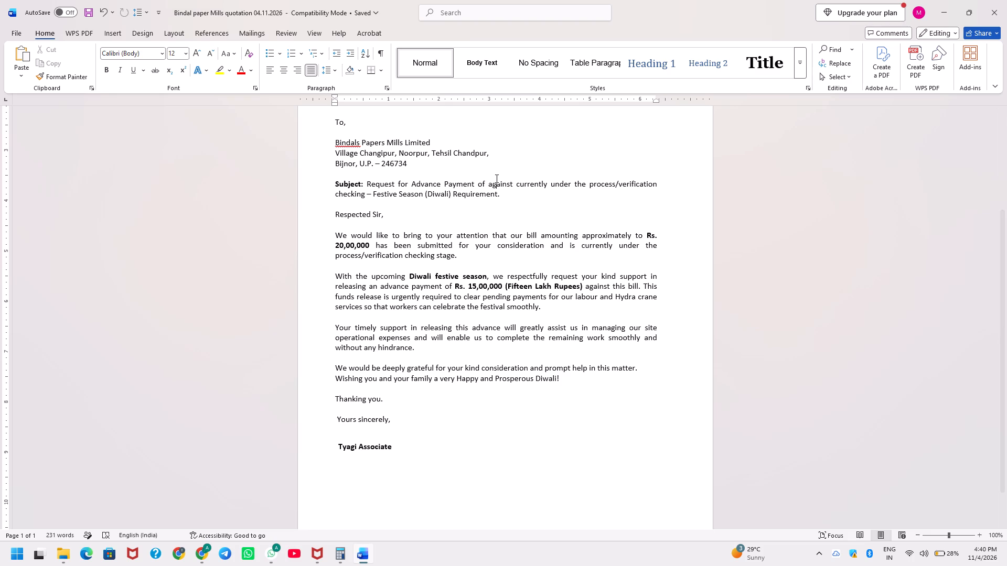
key(Down)
key(Up)
key(ctrl+Left)
key(ctrl+Right)
key(ctrl+Right)
key(ctrl+Right)
key(ctrl+Right)
key(ctrl+Right)
key(Down)
key(Up)
key(ctrl+Left)
key(ctrl+Left)
key(ctrl+Left)
key(ctrl+Left)
key(ctrl+Left)
key(ctrl+Left)
key(ctrl+Right)
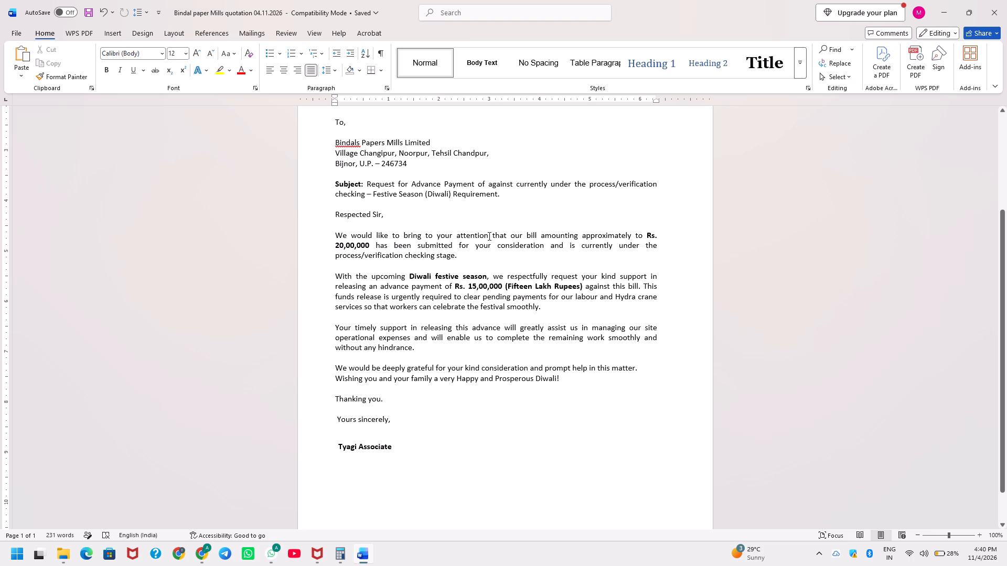
Copy the first body paragraph's text from "our bill amounting approximately" through "process/verification checking stage.".
drag(511, 236, 613, 233)
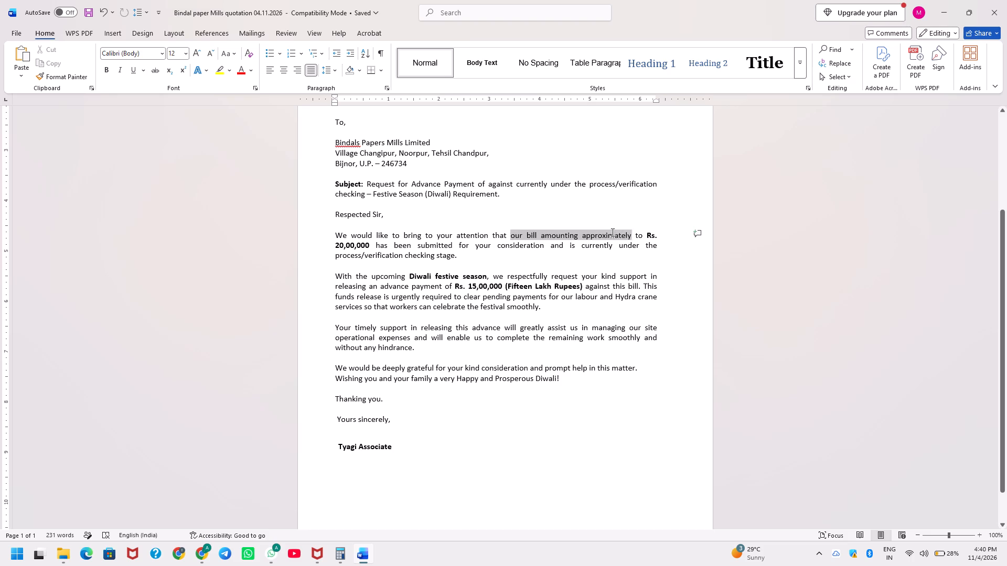
drag(613, 233, 463, 253)
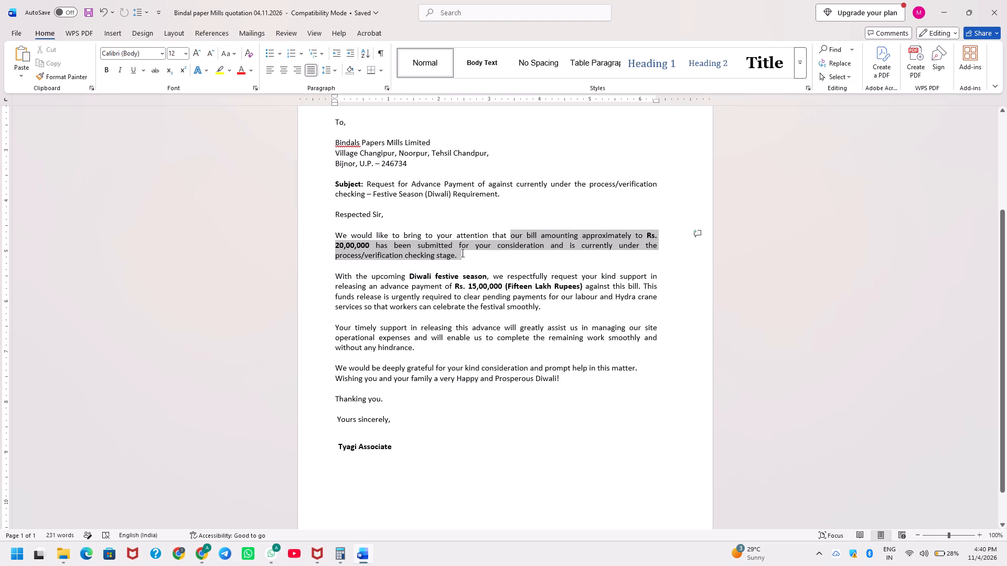
drag(463, 253, 460, 253)
key(ctrl+c)
key(ctrl+c)
key(ctrl+c)
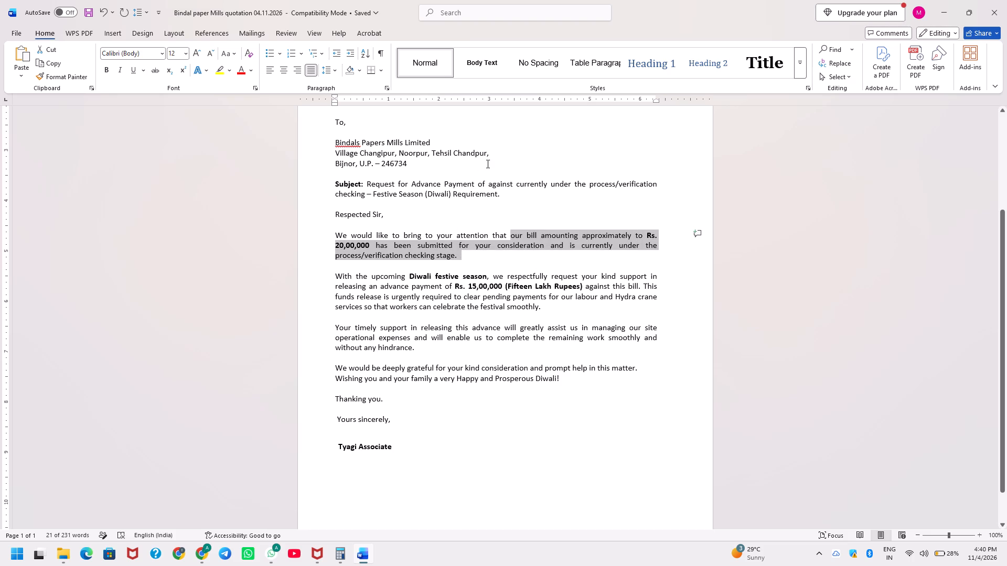
Replace "currently under the process/verification checking" in the Subject with the copied passage and join "– Festive Season (Diwali) Requirement." onto the same line.
click(518, 182)
key(ctrl+shift+Down)
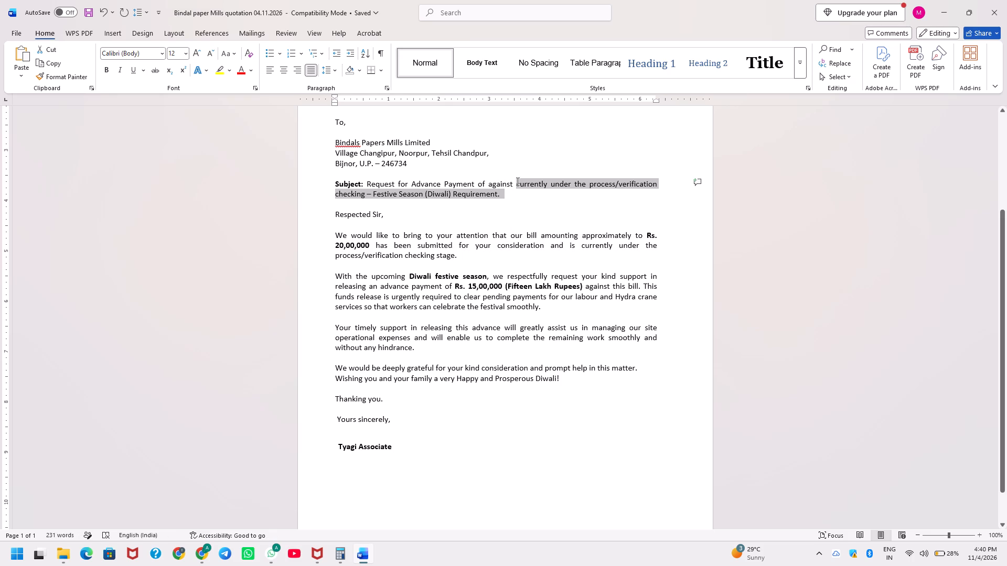
key(ctrl+shift+Left)
key(ctrl+shift+Left)
key(ctrl+shift+Left)
key(ctrl+shift+Left)
key(ctrl+shift+Left)
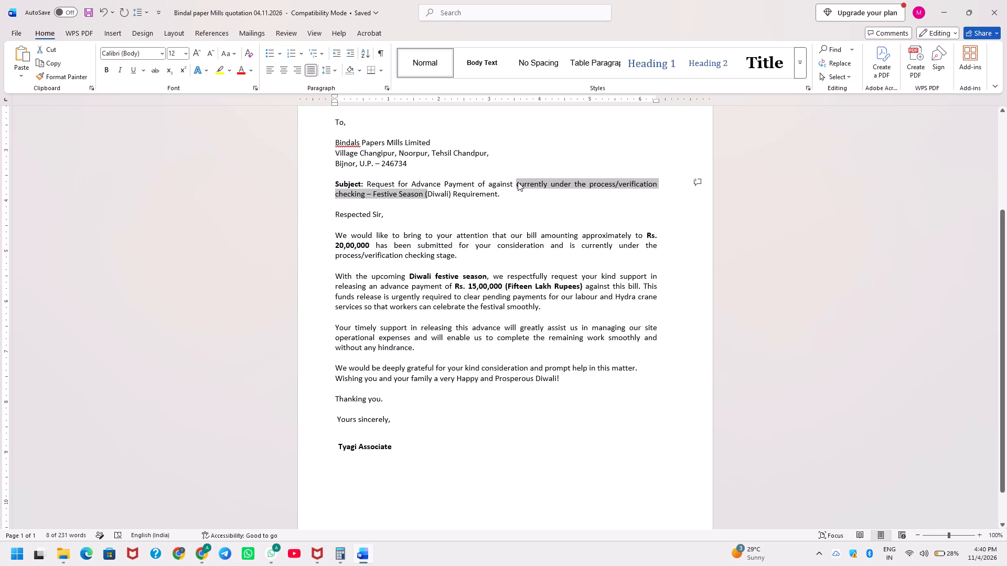
key(ctrl+shift+Left)
key(ctrl+shift+Left)
key(ctrl+shift+Left)
key(ctrl+shift+Left)
key(ctrl+shift+Left)
key(ctrl+shift+Right)
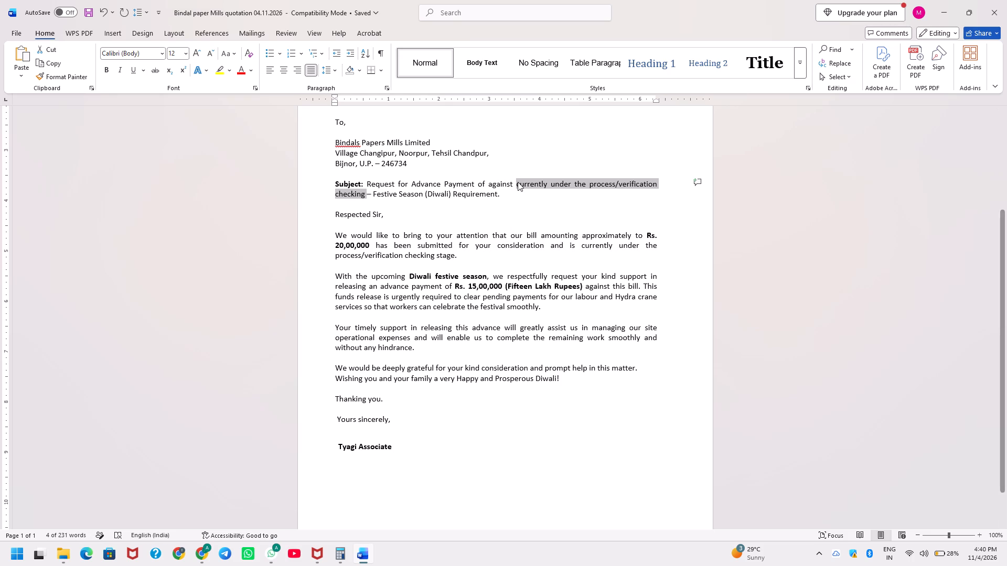
key(ctrl+v)
key(space)
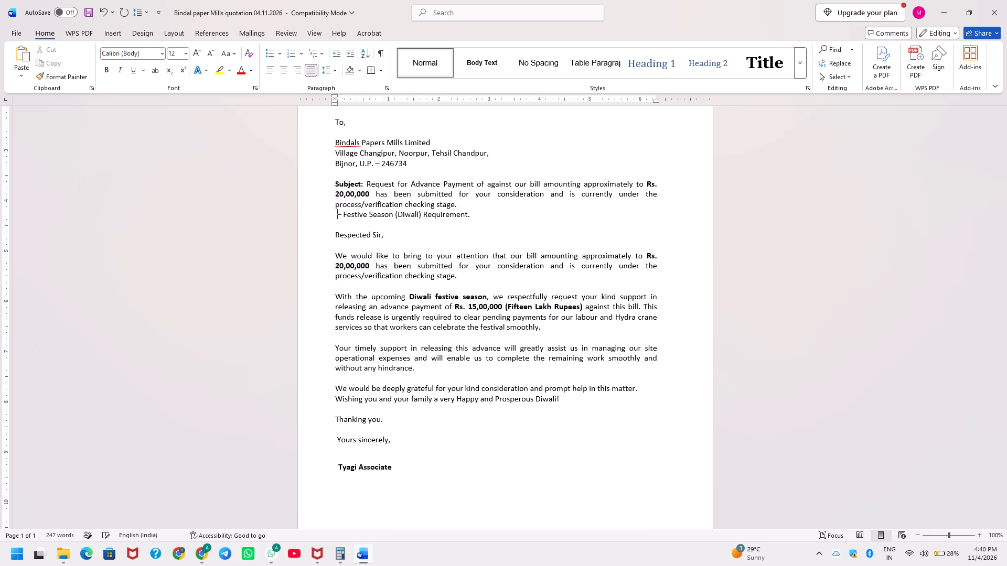
key(BackSpace)
key(BackSpace)
key(space)
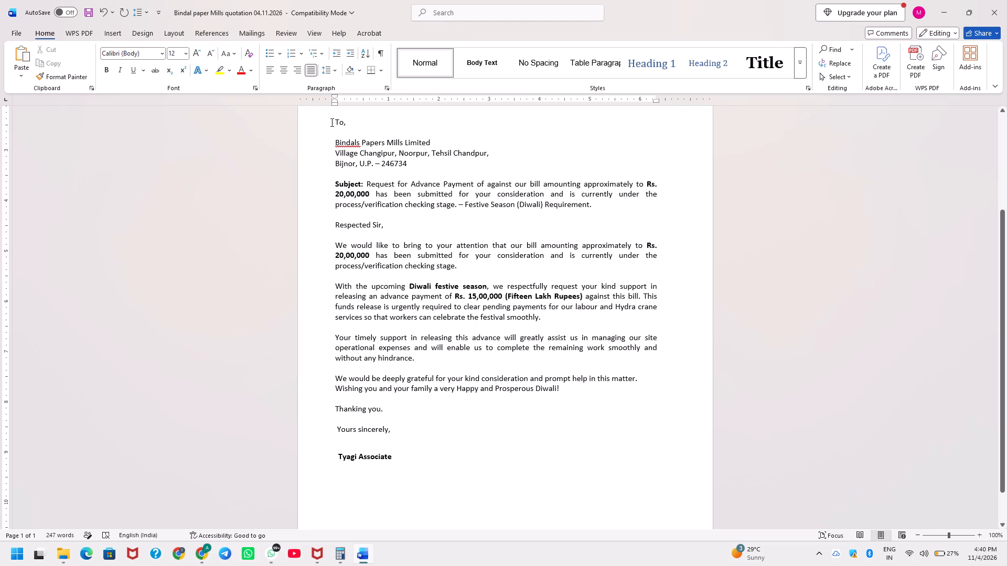
drag(332, 123, 391, 410)
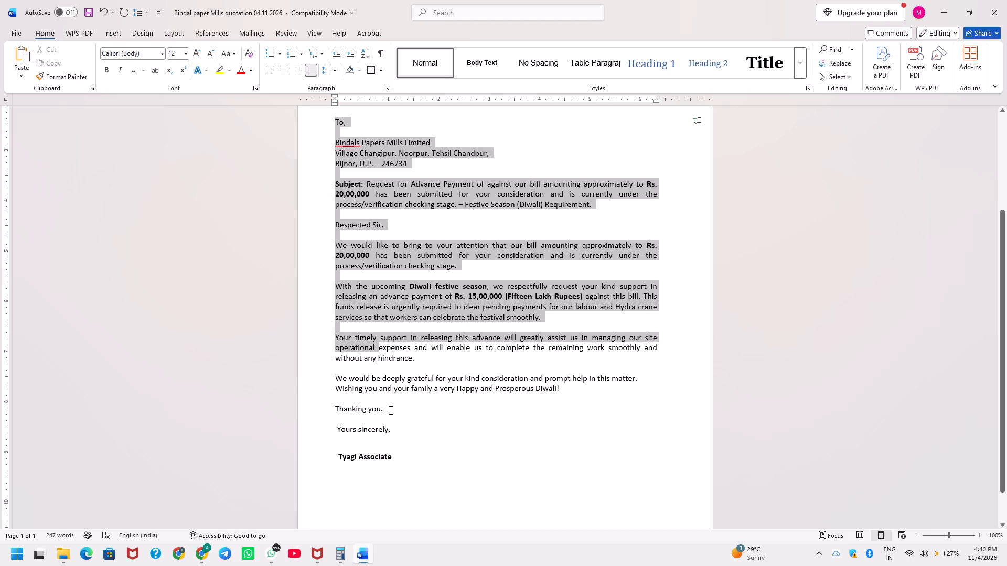
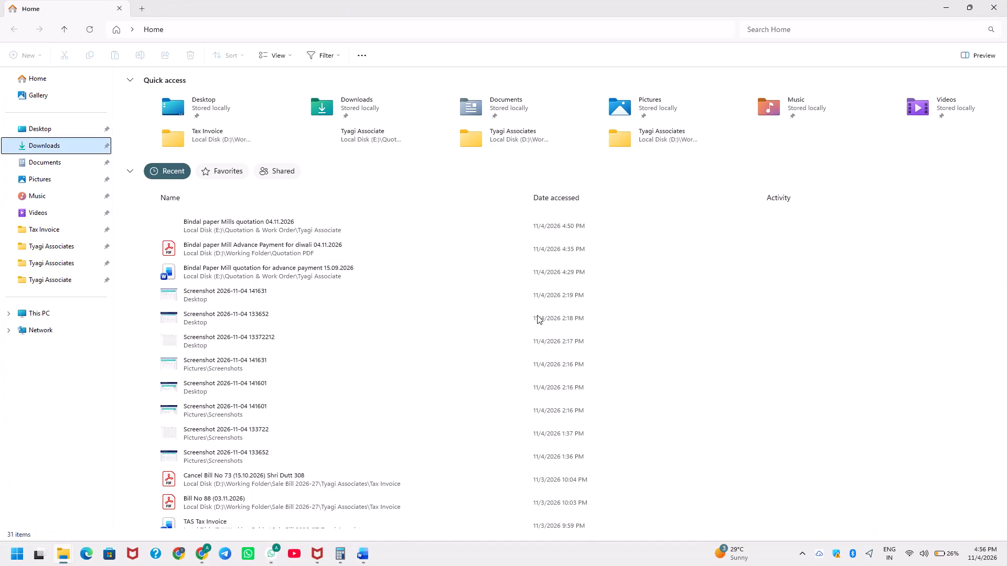
key(Down)
key(Down)
key(Return)
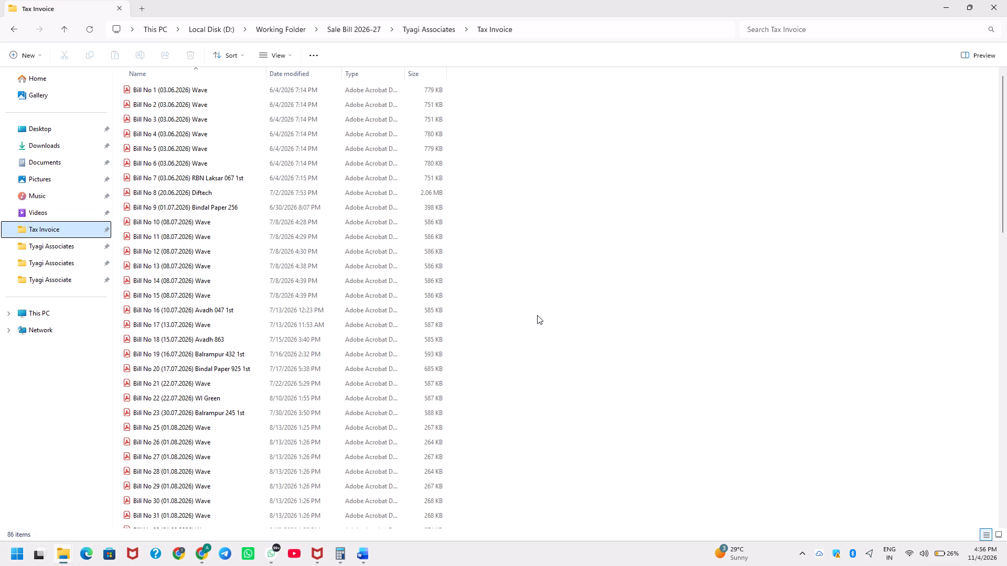
Check the most recent bills at the end of the folder, selecting Bill No 88 (03.11.2026), and return to the desktop.
key(Tab)
key(End)
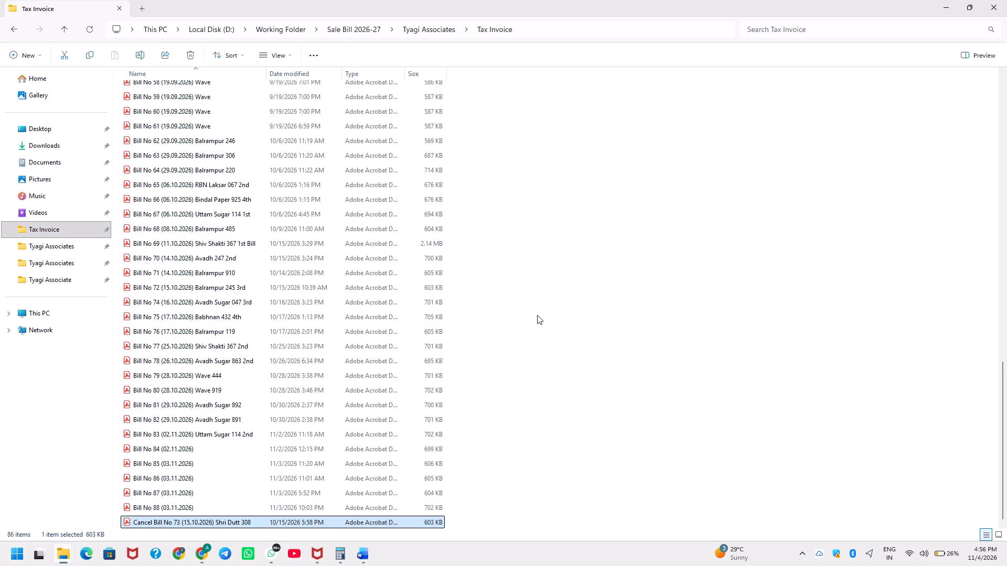
key(Up)
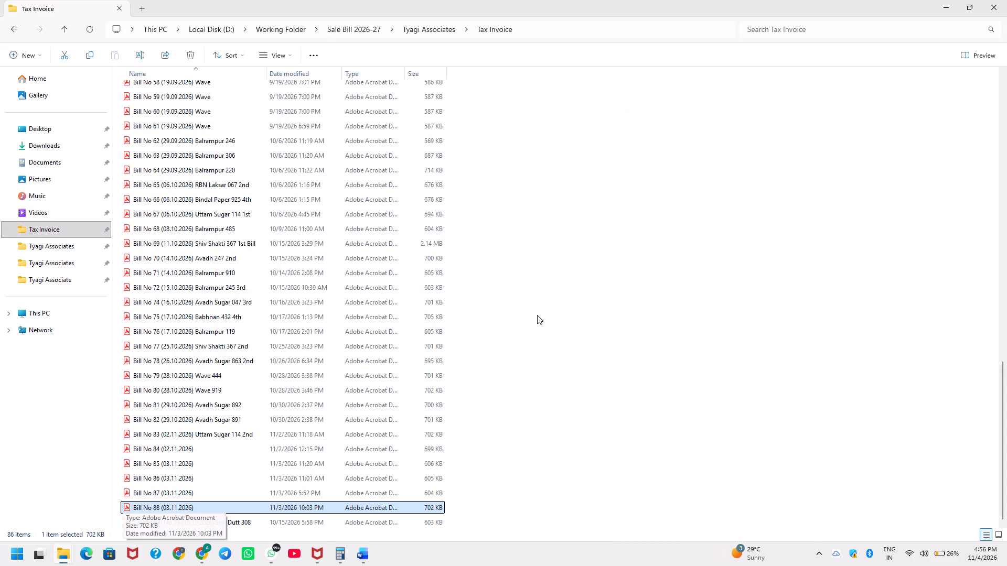
key(super+d)
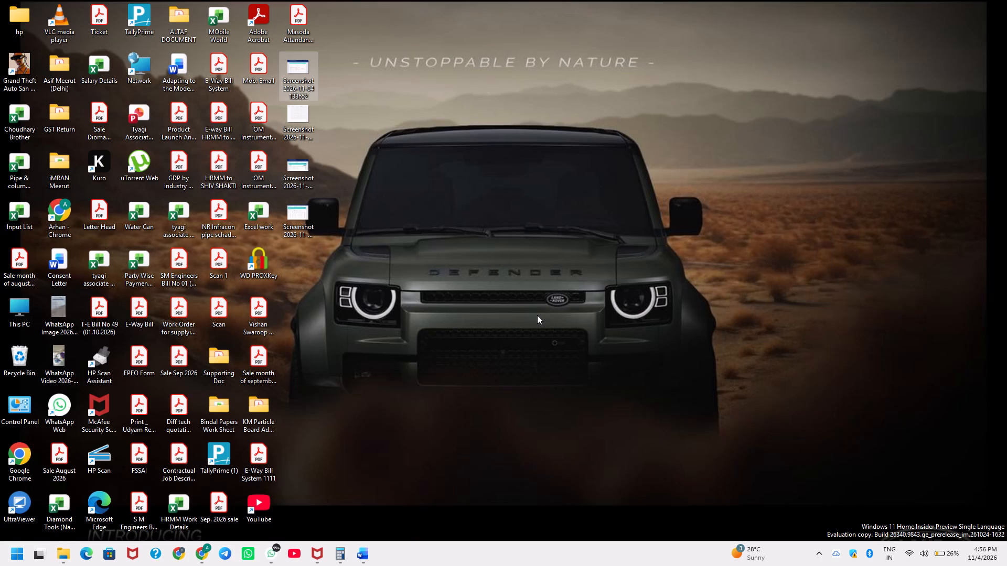